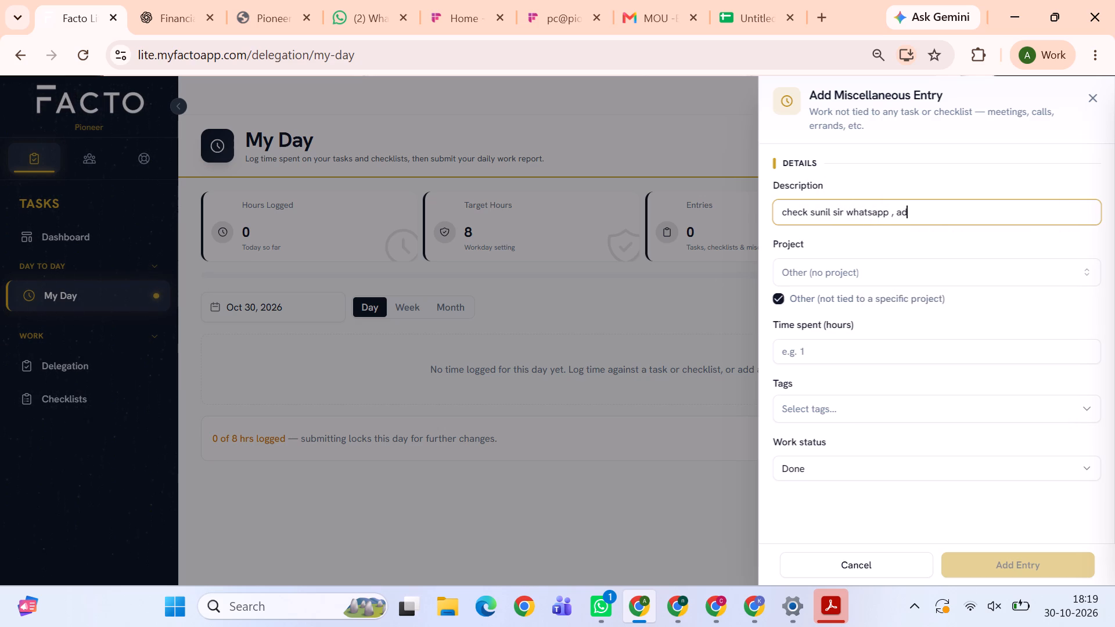
# Complete the entry's description as "check sunil sir whatsapp , and update in facto and need to take action".
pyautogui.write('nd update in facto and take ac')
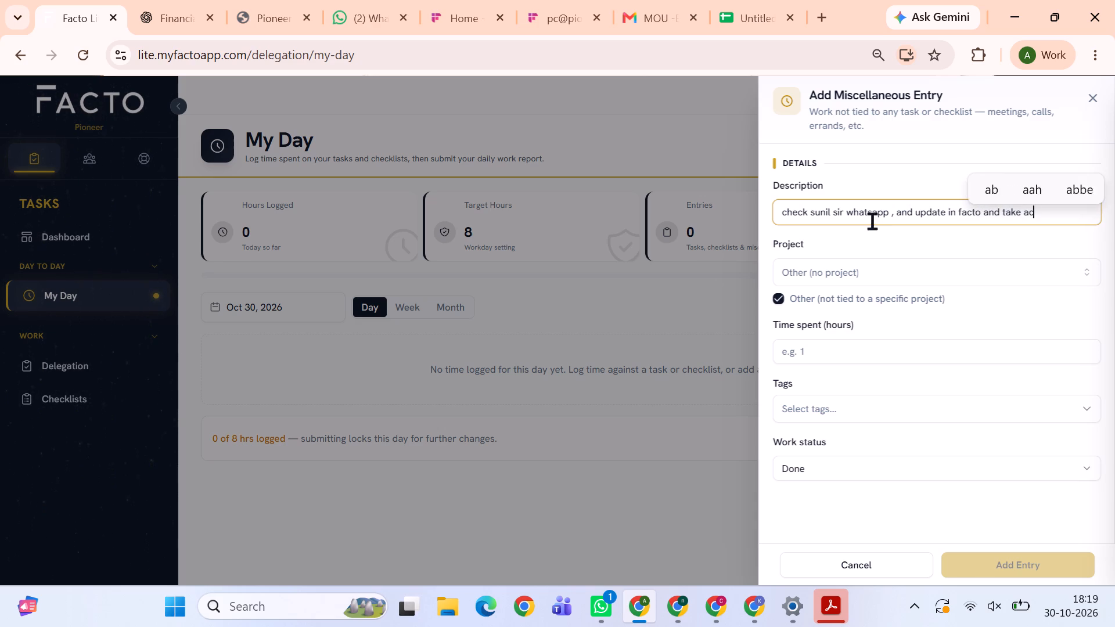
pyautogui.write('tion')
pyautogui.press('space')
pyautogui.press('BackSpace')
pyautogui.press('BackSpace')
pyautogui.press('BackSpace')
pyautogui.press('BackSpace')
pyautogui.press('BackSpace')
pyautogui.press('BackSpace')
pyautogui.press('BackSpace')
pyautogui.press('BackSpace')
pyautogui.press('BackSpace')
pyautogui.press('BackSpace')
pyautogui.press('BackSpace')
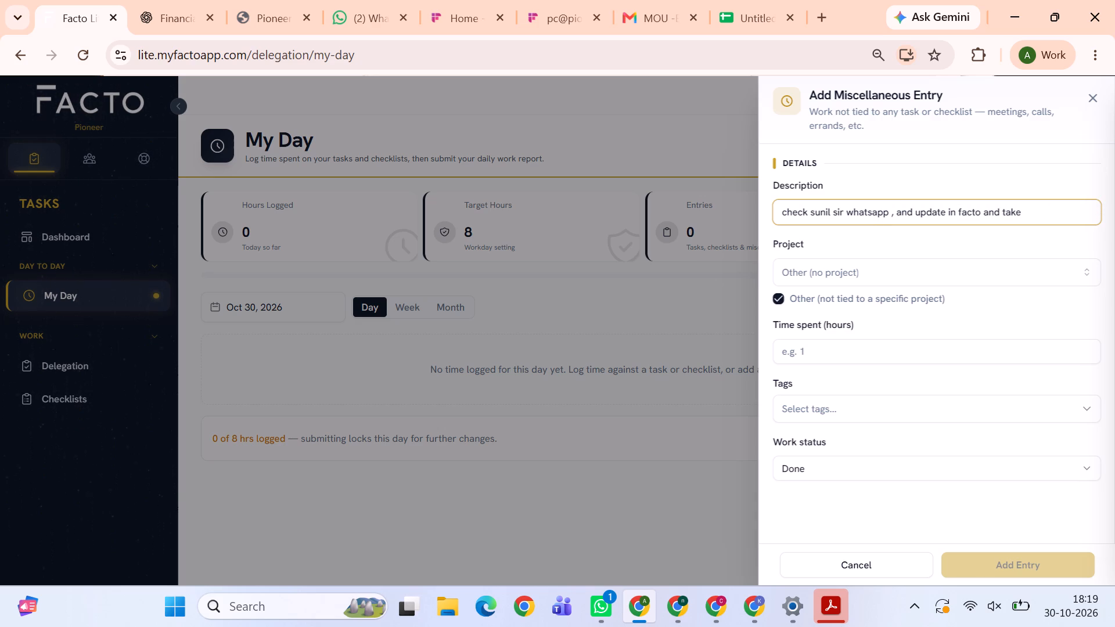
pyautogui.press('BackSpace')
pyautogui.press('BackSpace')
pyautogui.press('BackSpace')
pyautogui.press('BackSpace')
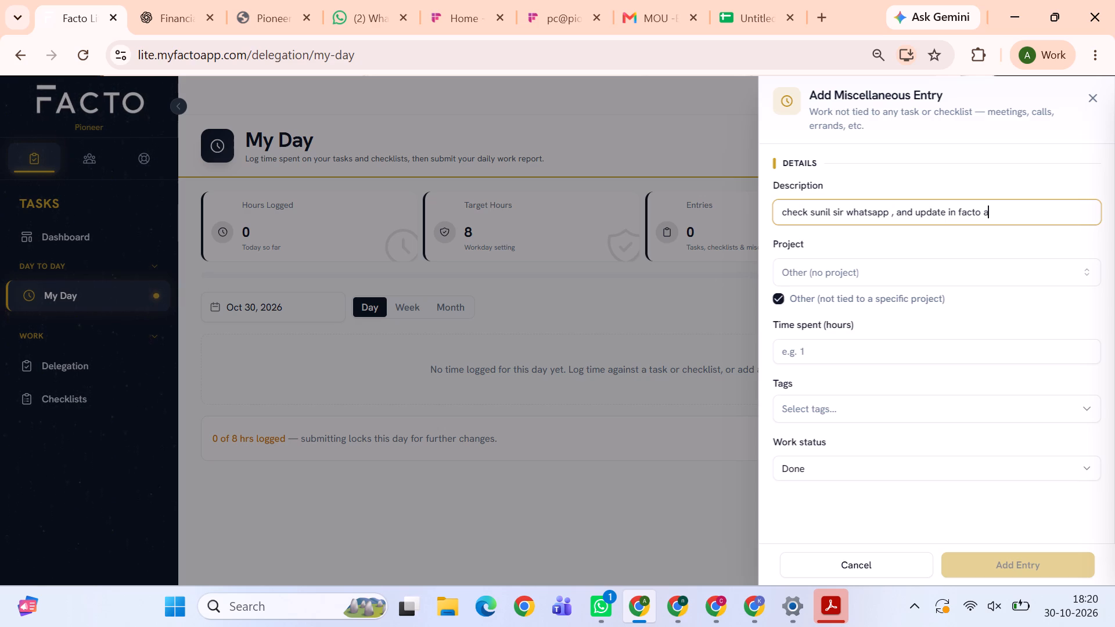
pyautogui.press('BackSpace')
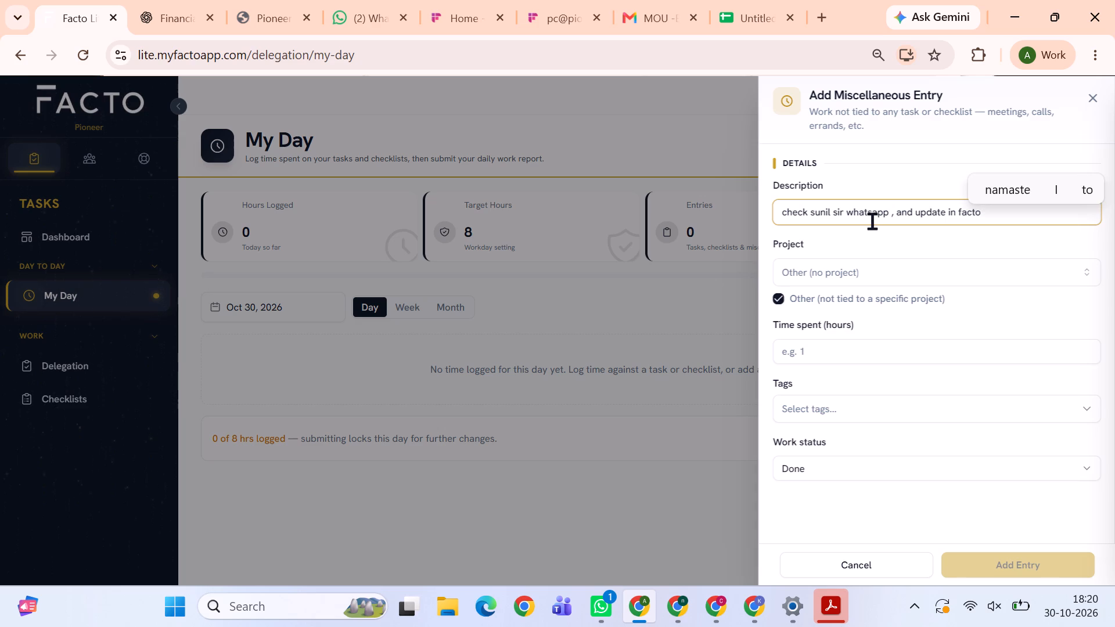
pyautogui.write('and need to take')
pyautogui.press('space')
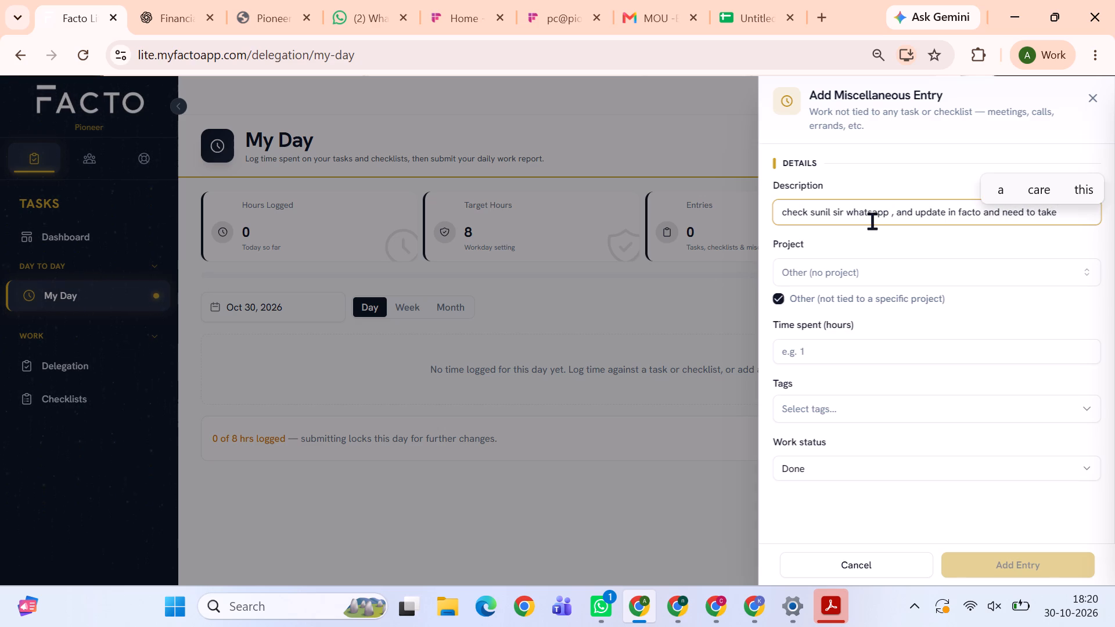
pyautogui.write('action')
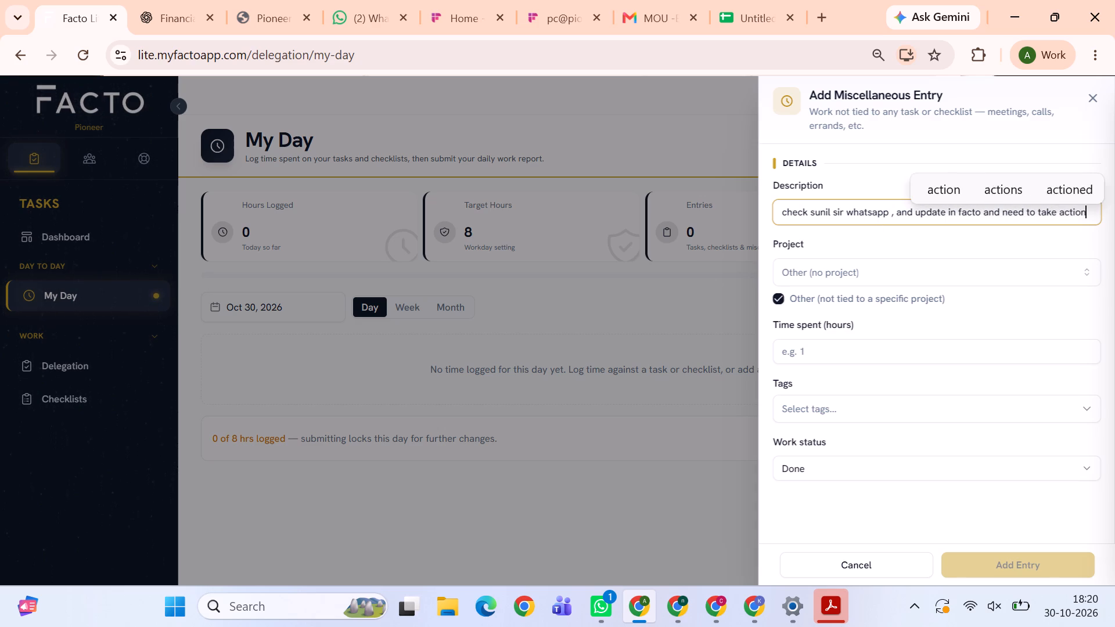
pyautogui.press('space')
# Set the time spent to 1 hour and add the miscellaneous entry to the day's log.
pyautogui.click(840, 349)
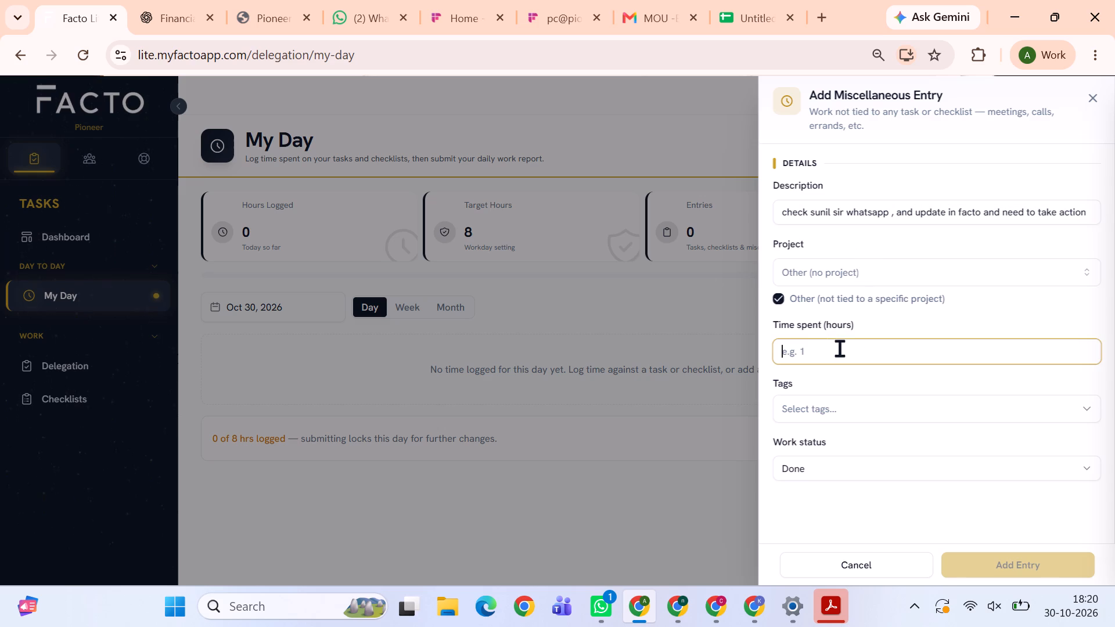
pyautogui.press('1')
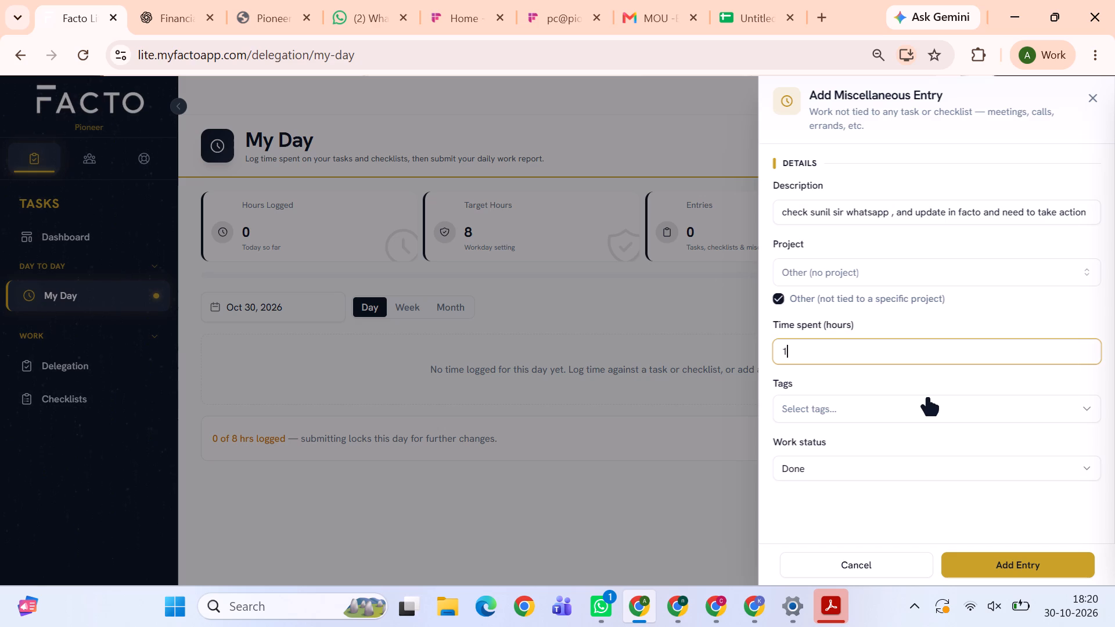
pyautogui.click(1002, 559)
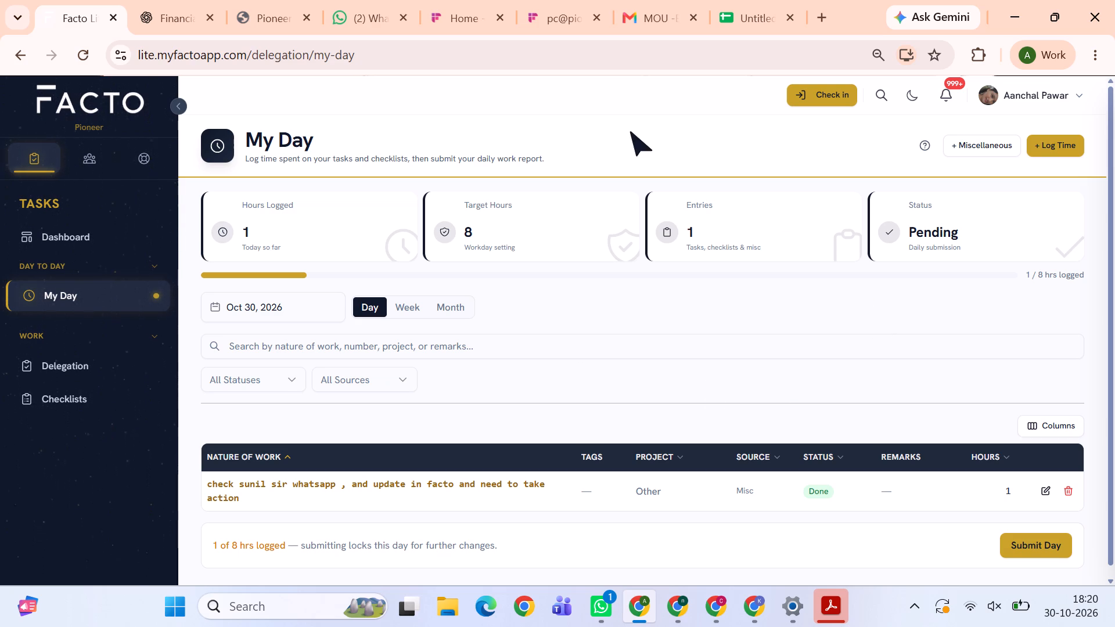
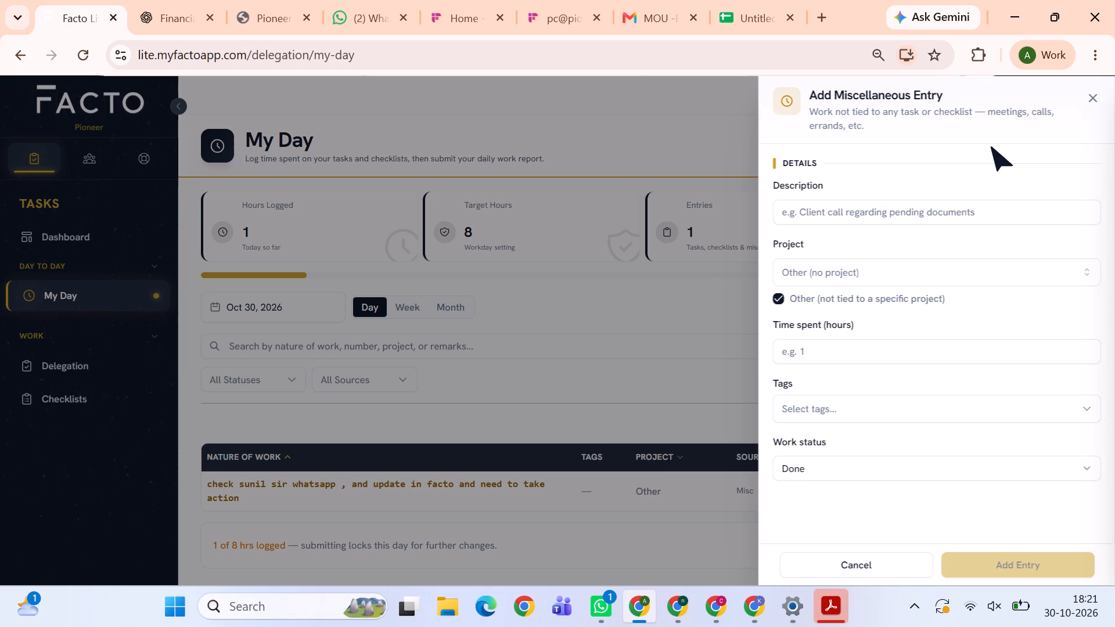
# Add a miscellaneous entry described as "check sir calender and mails" with 1 hour spent.
pyautogui.click(872, 218)
pyautogui.write('check si')
pyautogui.press('space')
pyautogui.press('BackSpace')
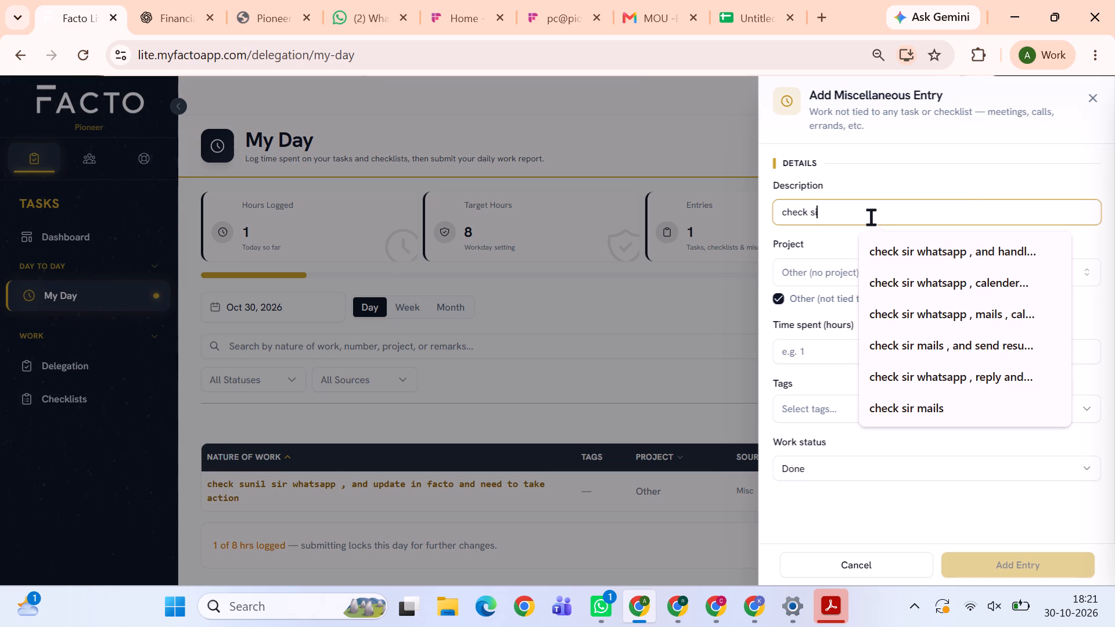
pyautogui.write('r cal')
pyautogui.write('ender and mails')
pyautogui.press('space')
pyautogui.click(854, 272)
pyautogui.press('1')
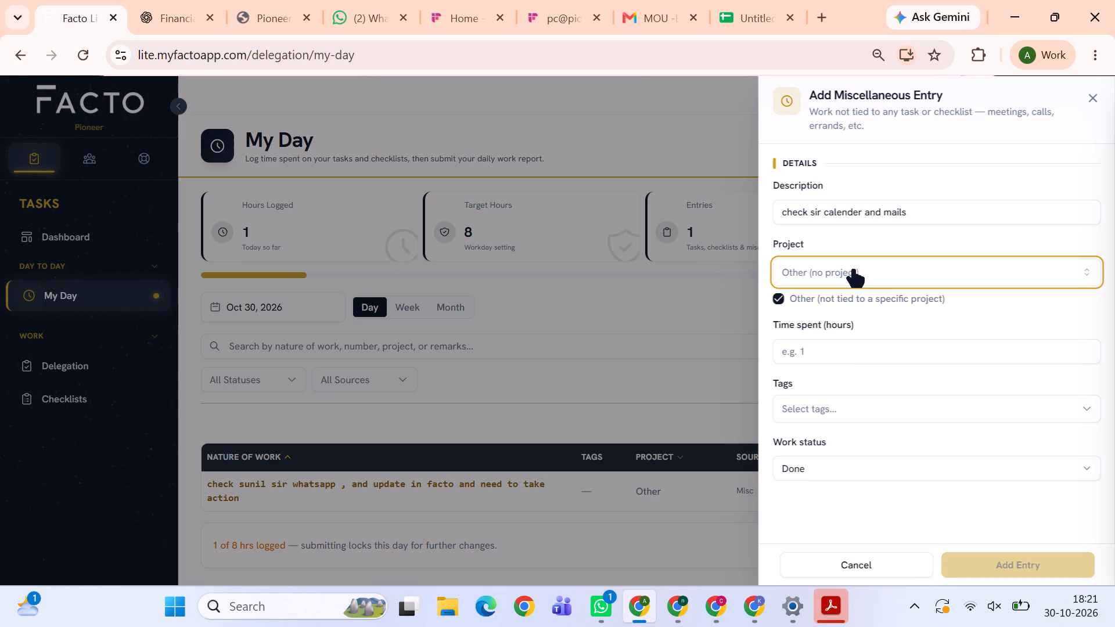
pyautogui.click(966, 251)
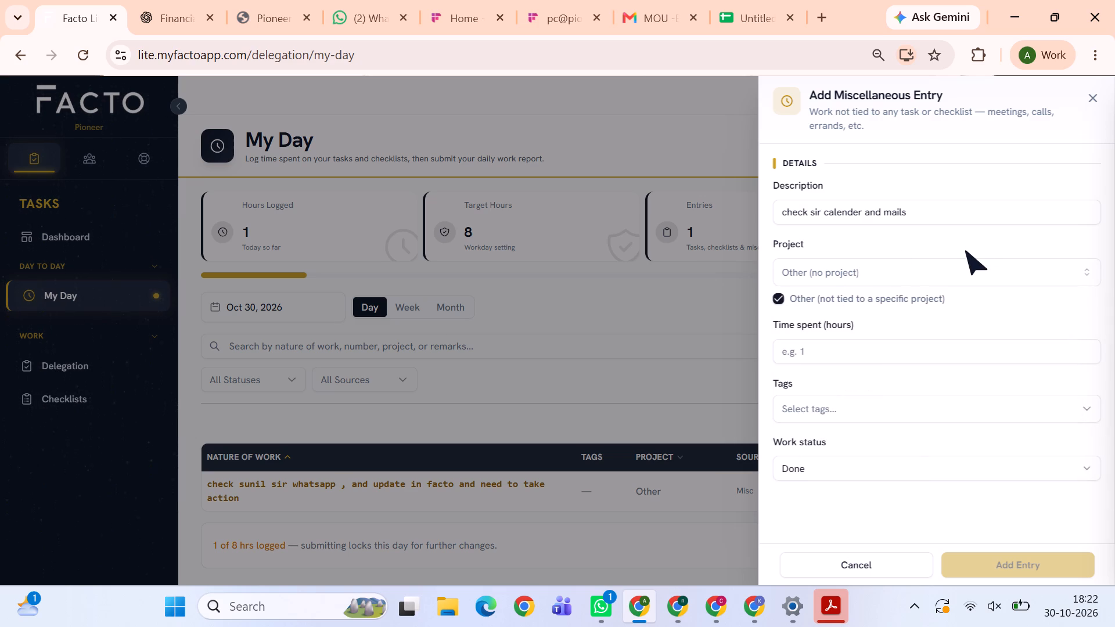
pyautogui.click(872, 352)
pyautogui.press('1')
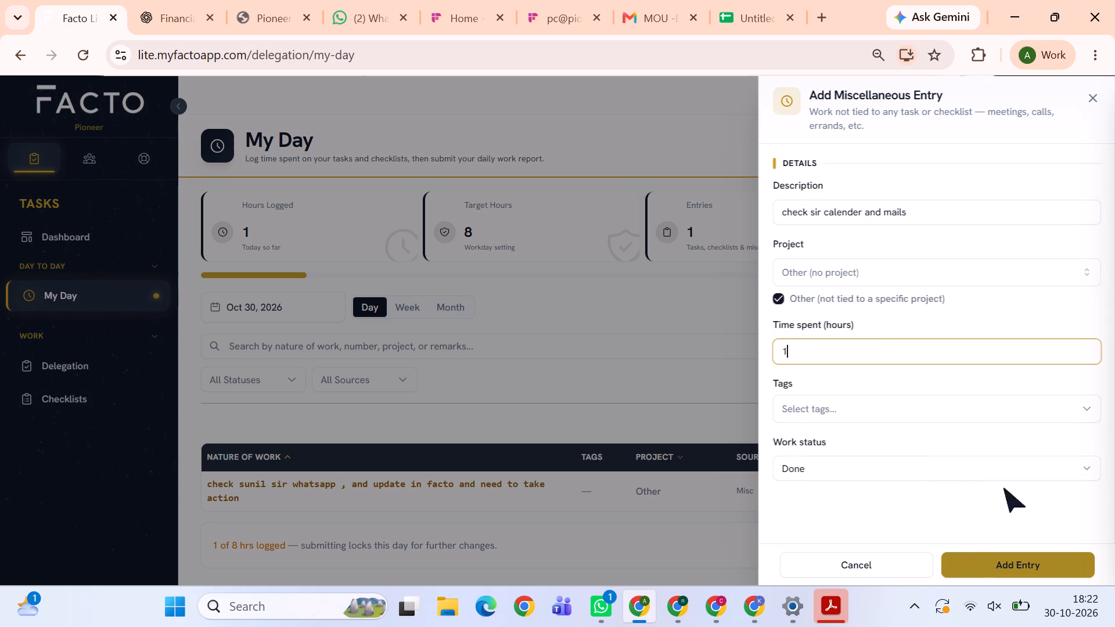
pyautogui.click(987, 550)
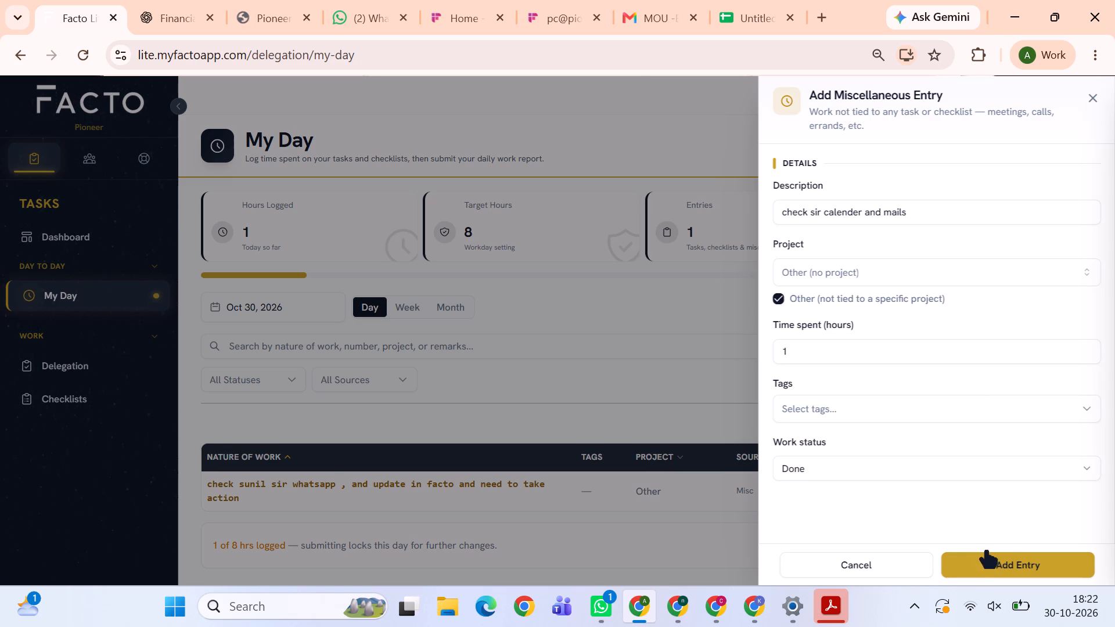
pyautogui.click(990, 557)
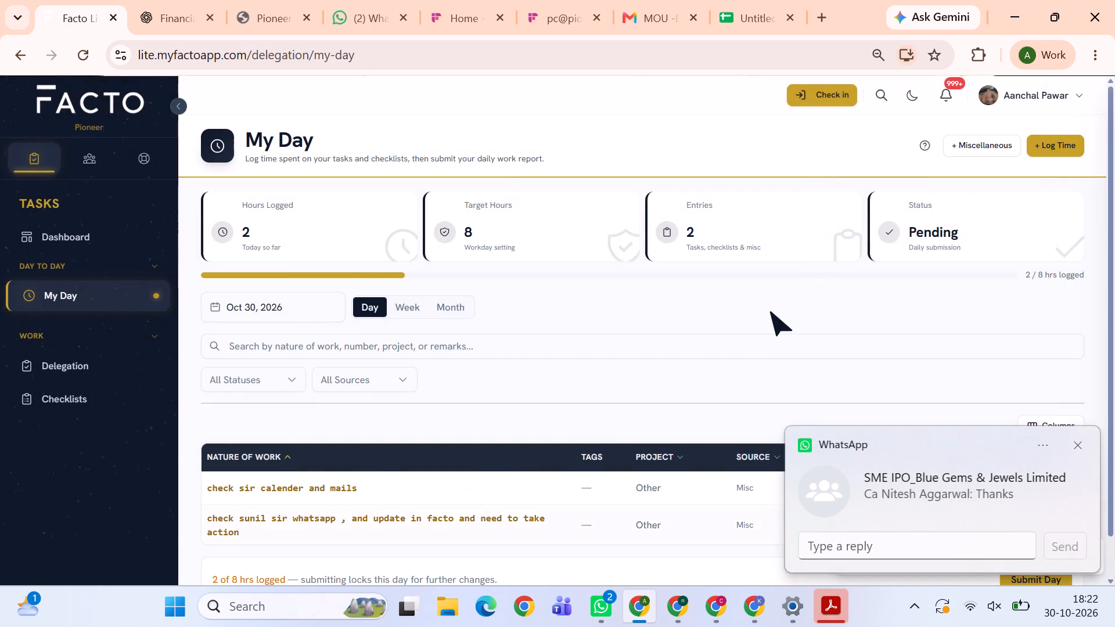
# Open a new miscellaneous entry and describe it as "discussion whtsapp 3months leads".
pyautogui.scroll(-1, 771, 312)
pyautogui.click(979, 147)
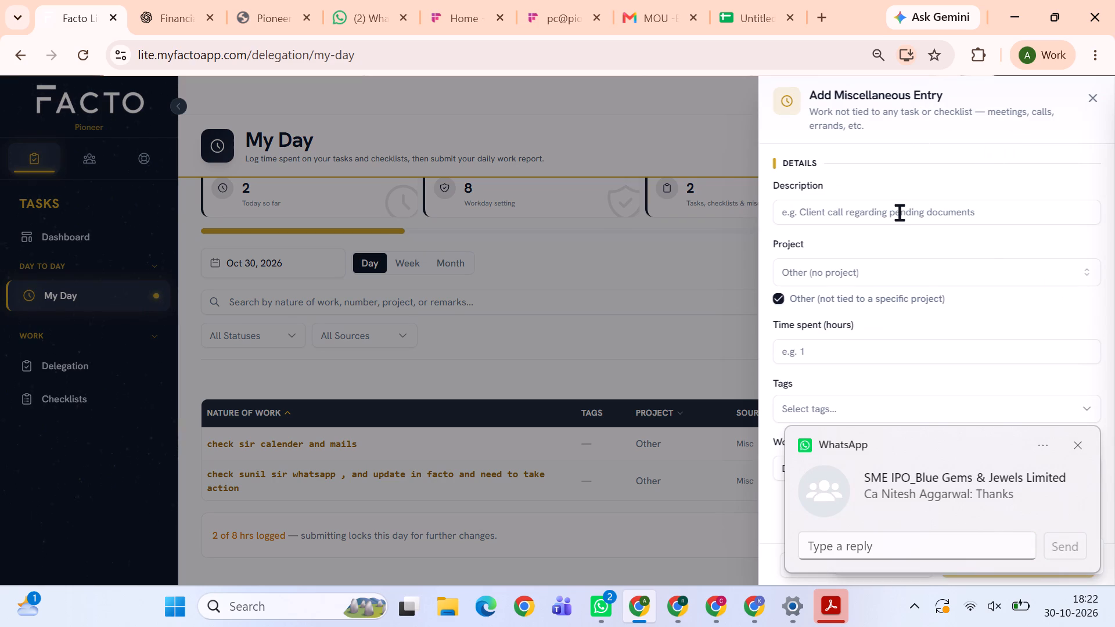
pyautogui.click(900, 213)
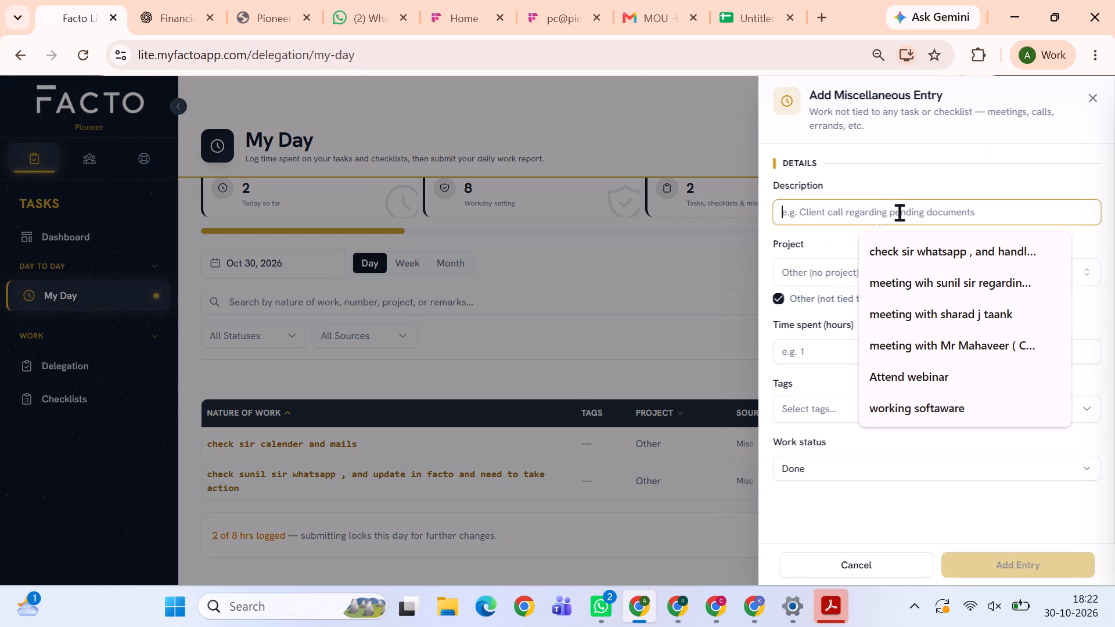
pyautogui.click(900, 213)
pyautogui.write('discussion whtsapp 3month')
pyautogui.write('s leads')
pyautogui.press('space')
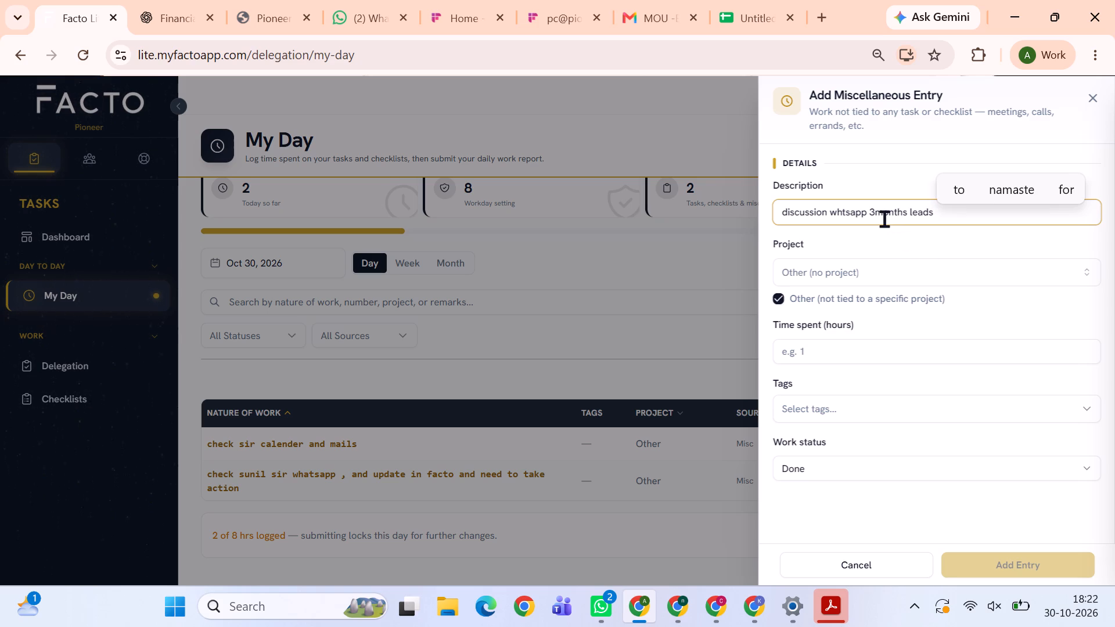
# Correct the description to "discussion whtsapp 3 months leads", set 2 hours spent, and add the entry.
pyautogui.click(877, 214)
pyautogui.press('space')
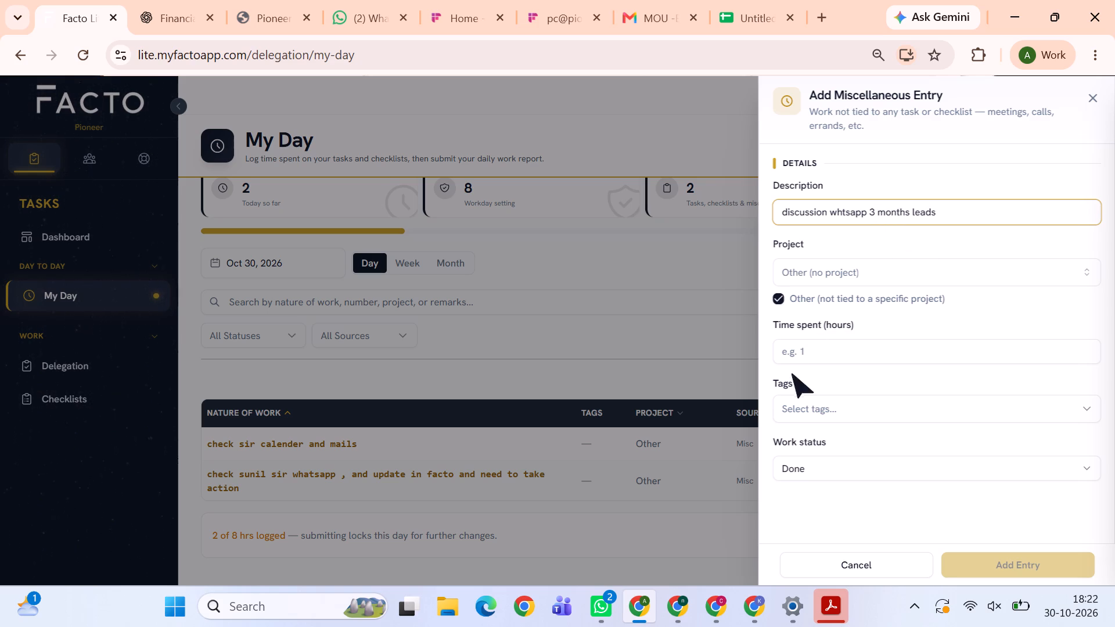
pyautogui.click(801, 352)
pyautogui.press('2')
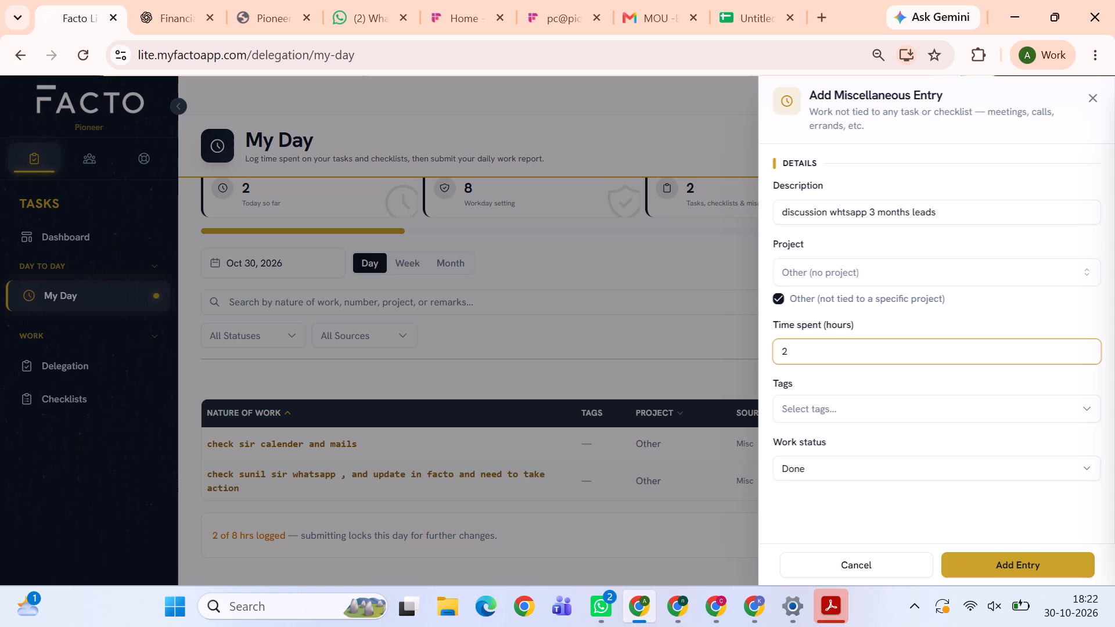
pyautogui.click(977, 557)
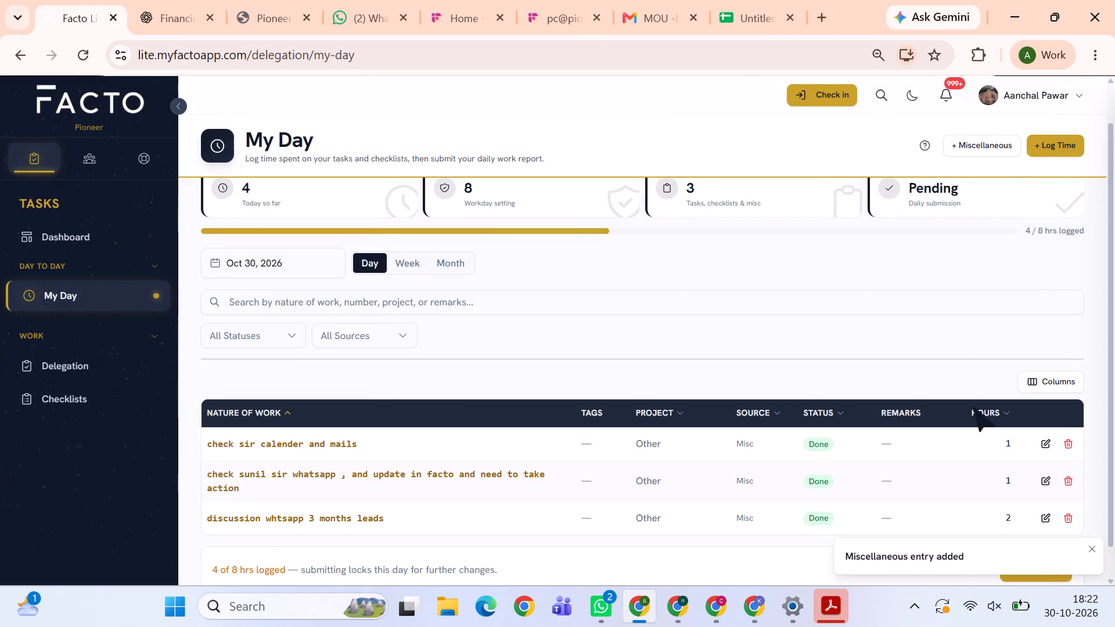
# Add a miscellaneous entry described as "work on rajat leads" with 1.5 hours spent.
pyautogui.click(985, 149)
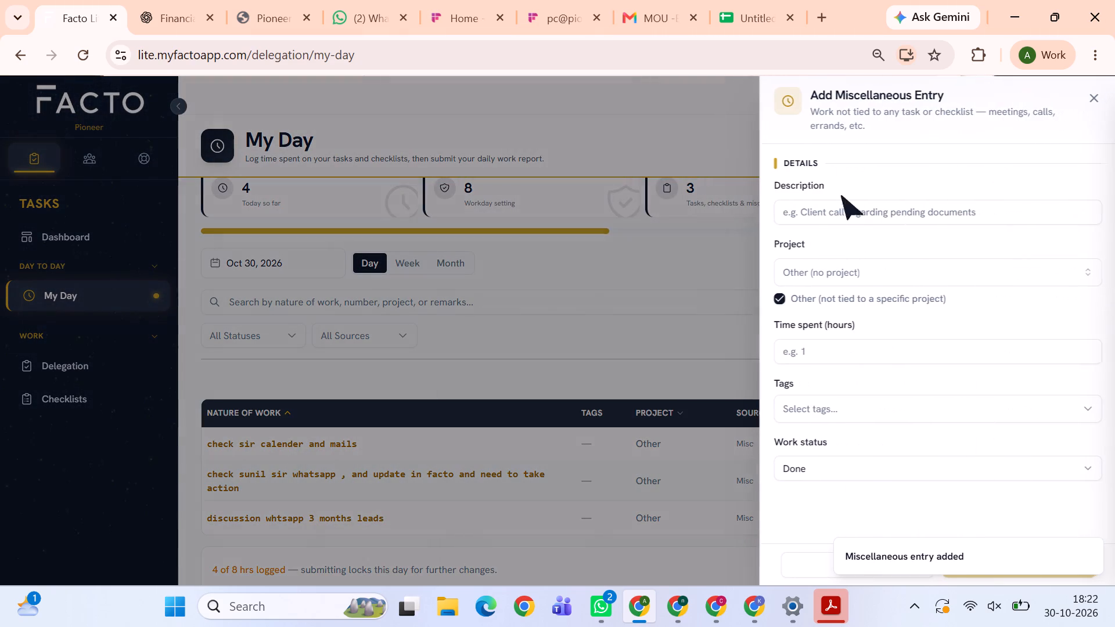
pyautogui.click(841, 221)
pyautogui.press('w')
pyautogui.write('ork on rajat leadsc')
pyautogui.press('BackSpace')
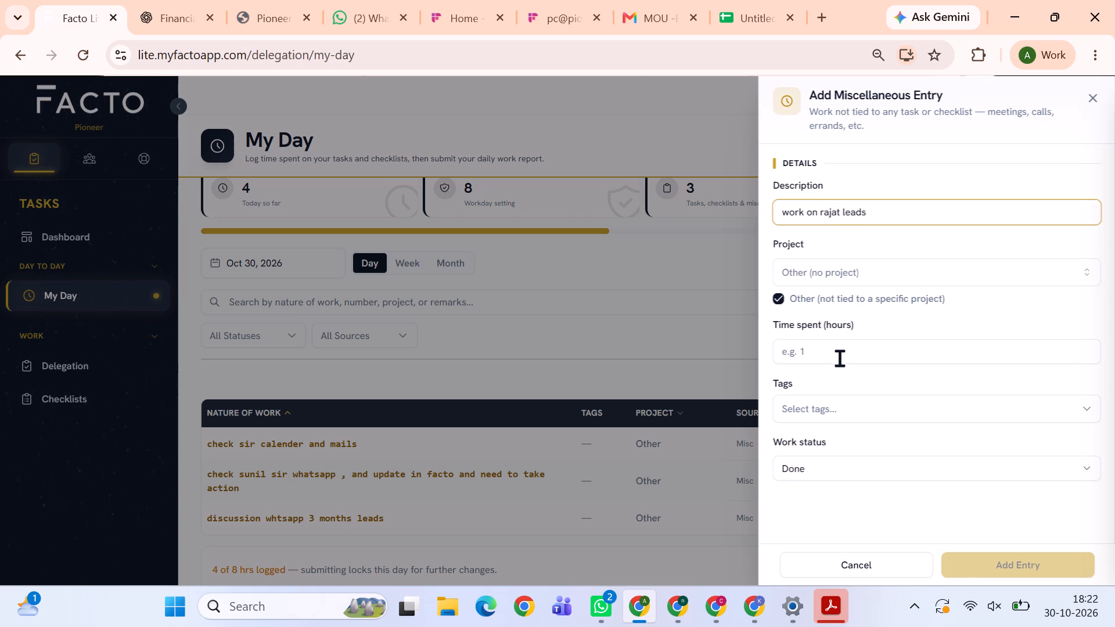
pyautogui.click(840, 358)
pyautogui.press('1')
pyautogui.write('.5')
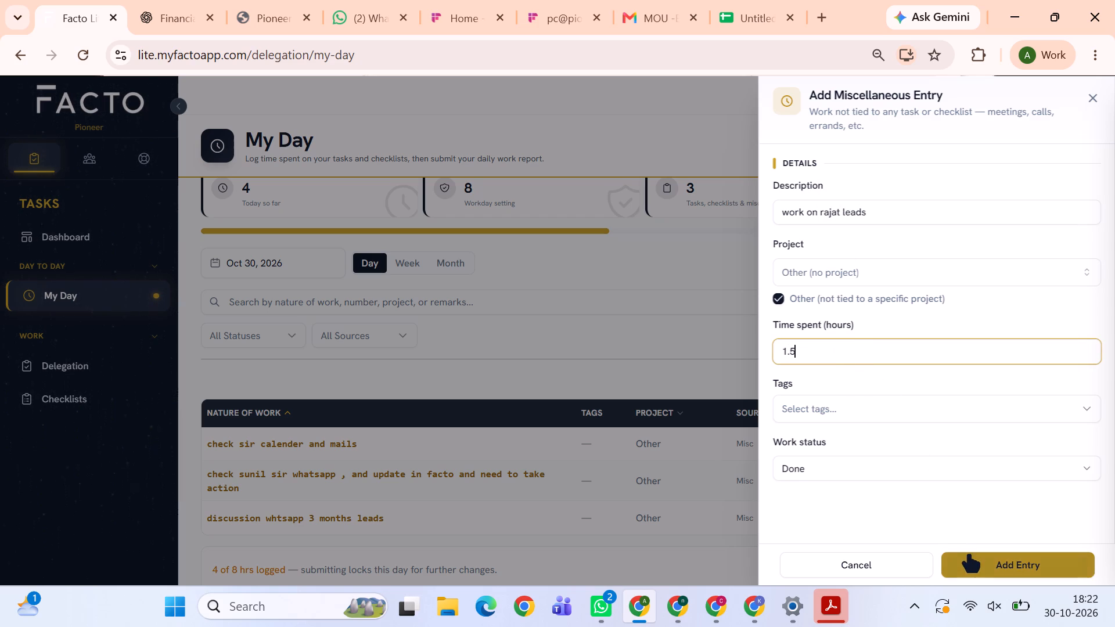
pyautogui.click(969, 557)
pyautogui.scroll(-1, 804, 434)
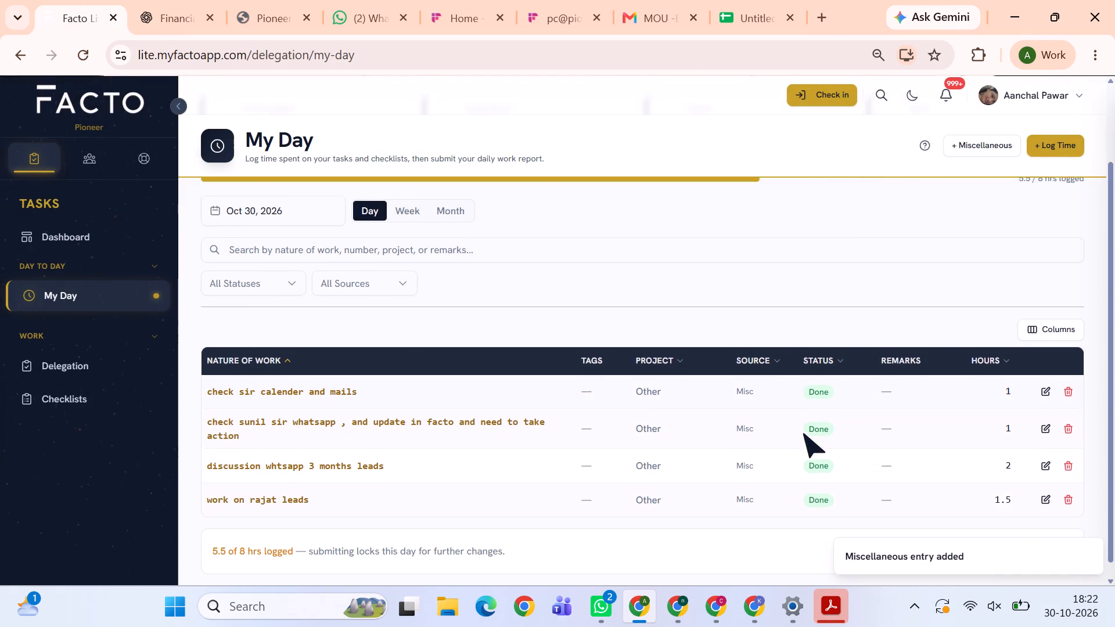
# Set the time spent on the "work on rajat leads" entry to 1 hour and save the change.
pyautogui.scroll(-1, 804, 434)
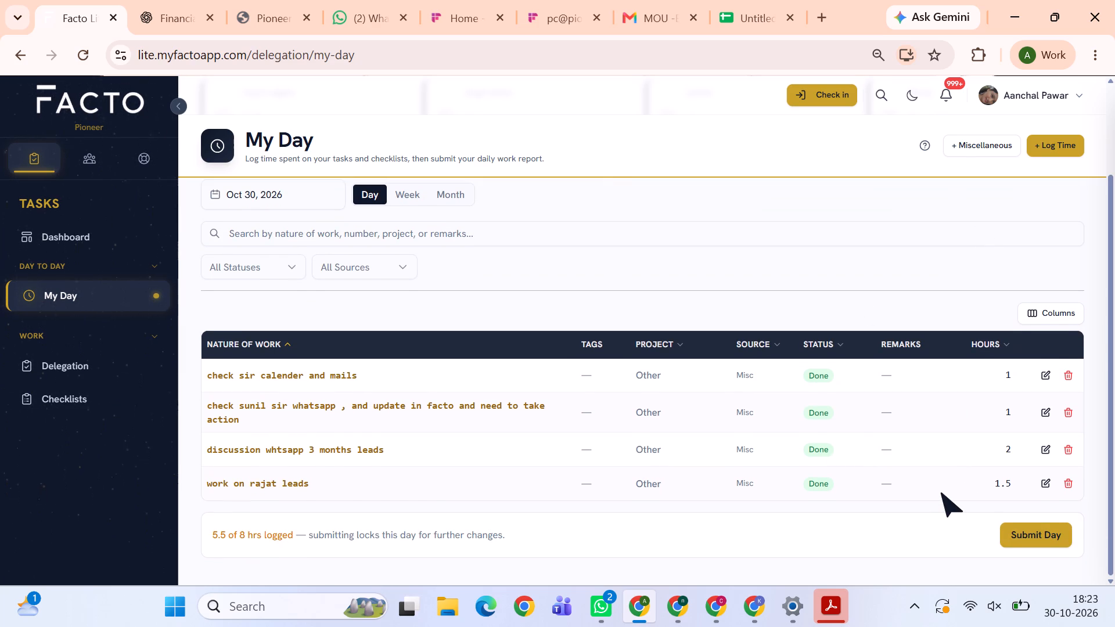
pyautogui.click(1049, 481)
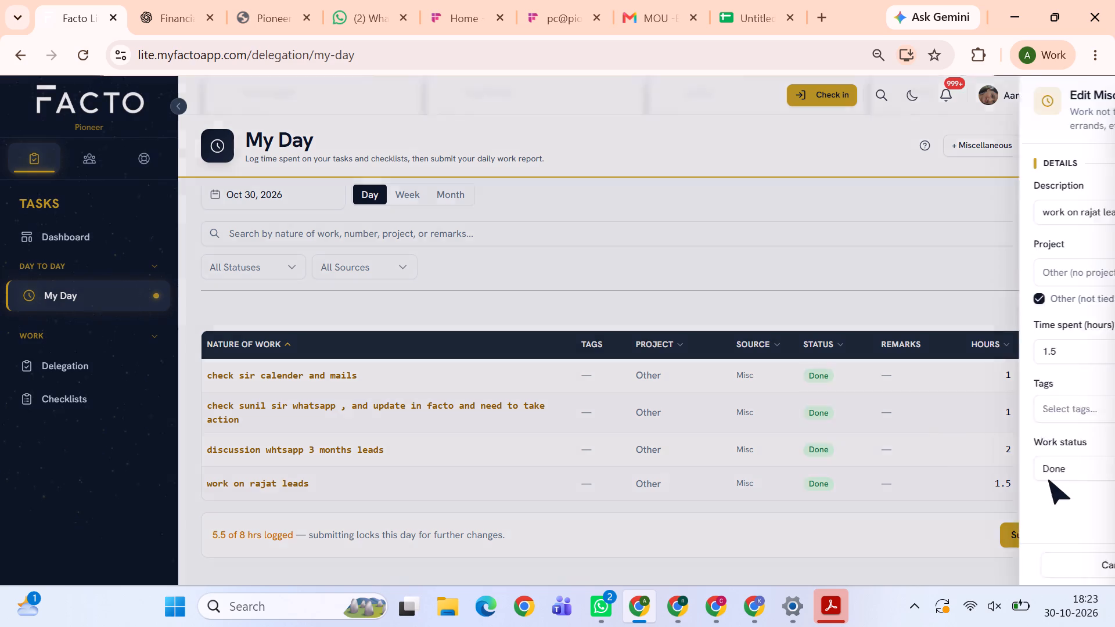
pyautogui.click(848, 354)
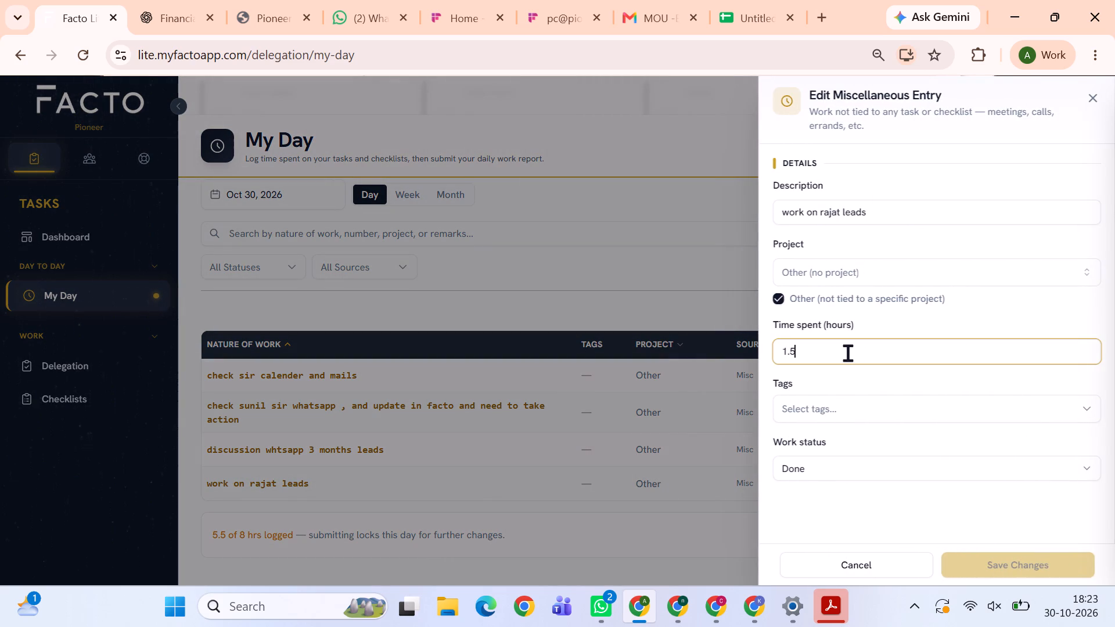
pyautogui.press('BackSpace')
pyautogui.press('BackSpace')
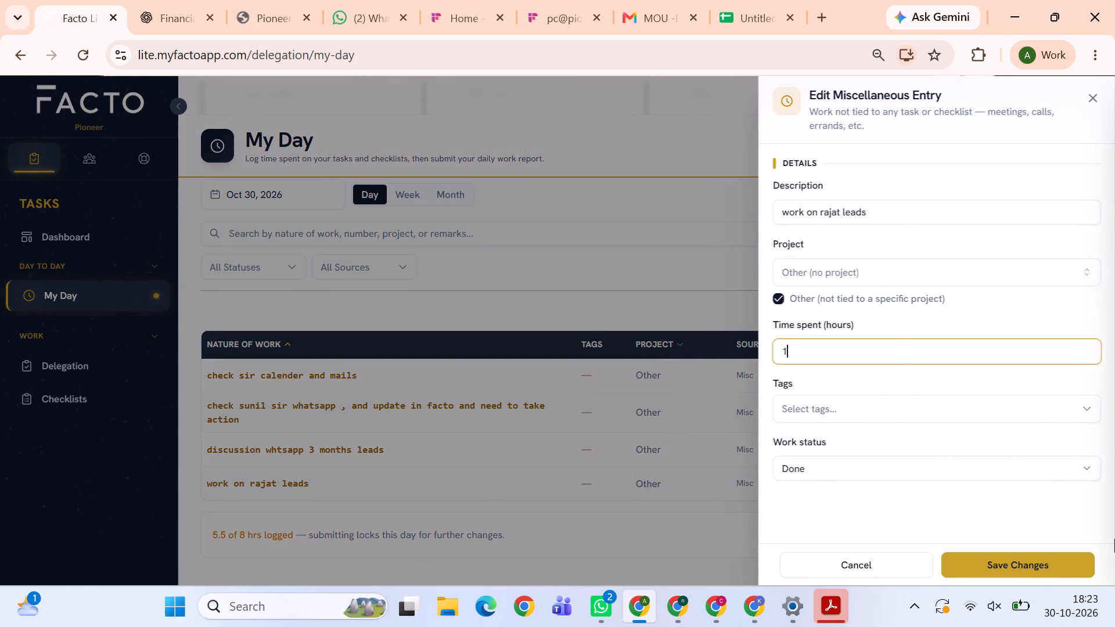
pyautogui.click(1032, 571)
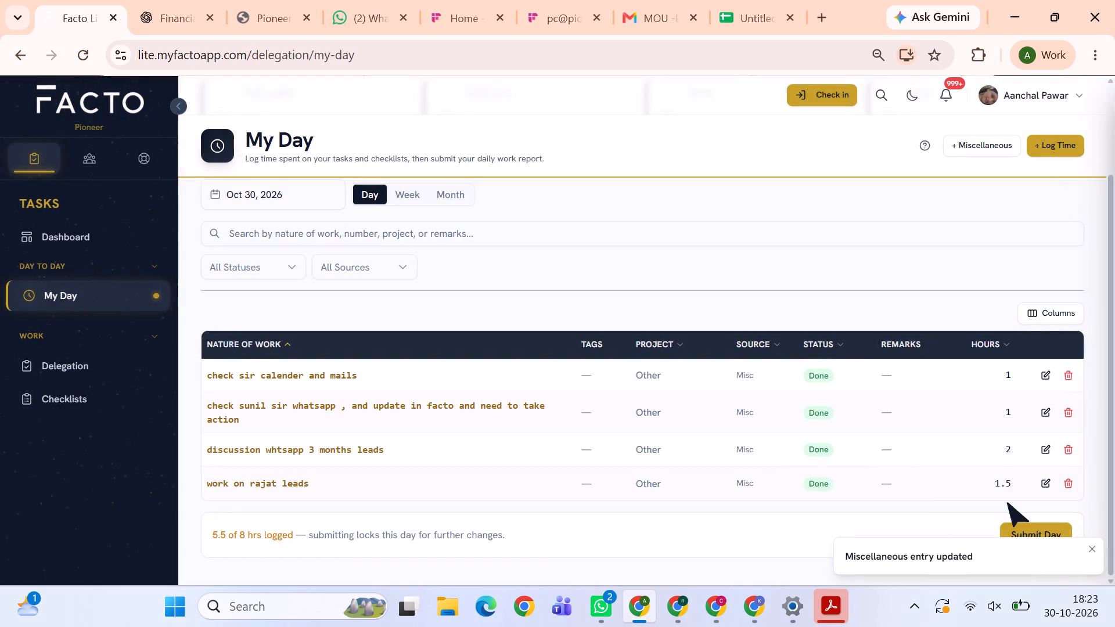
# Open another new miscellaneous entry, ready for its description.
pyautogui.scroll(-1, 906, 475)
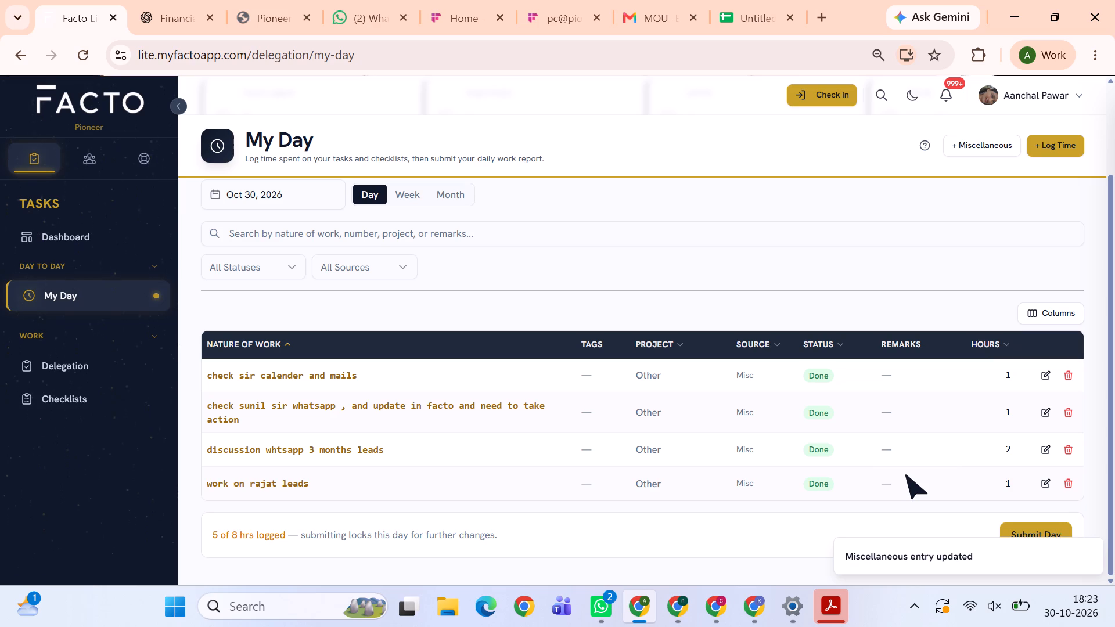
pyautogui.click(1001, 150)
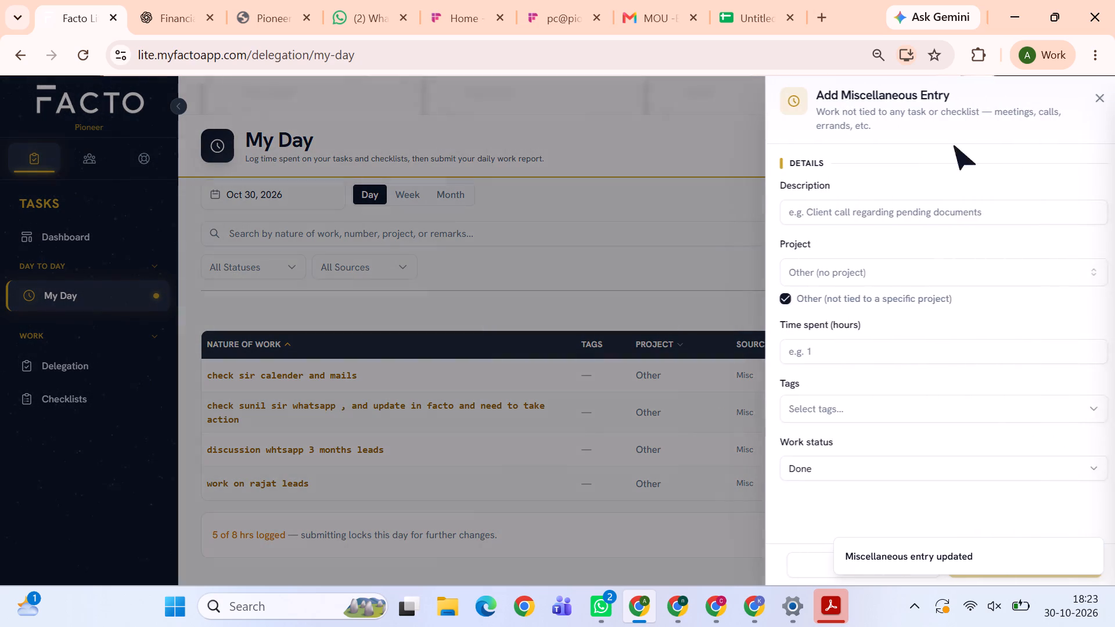
pyautogui.click(869, 211)
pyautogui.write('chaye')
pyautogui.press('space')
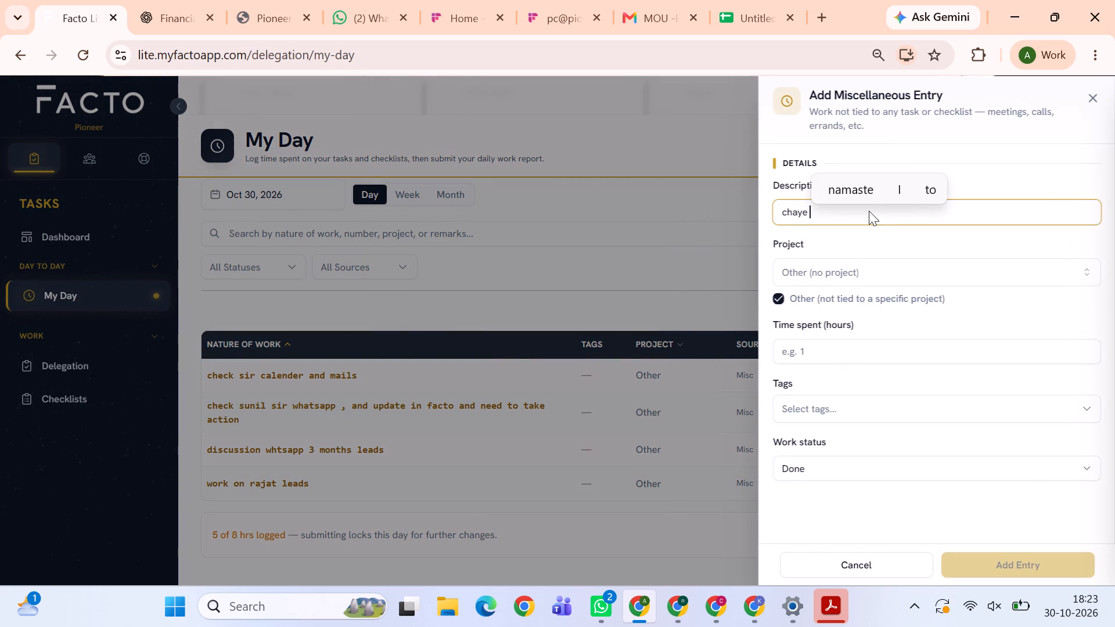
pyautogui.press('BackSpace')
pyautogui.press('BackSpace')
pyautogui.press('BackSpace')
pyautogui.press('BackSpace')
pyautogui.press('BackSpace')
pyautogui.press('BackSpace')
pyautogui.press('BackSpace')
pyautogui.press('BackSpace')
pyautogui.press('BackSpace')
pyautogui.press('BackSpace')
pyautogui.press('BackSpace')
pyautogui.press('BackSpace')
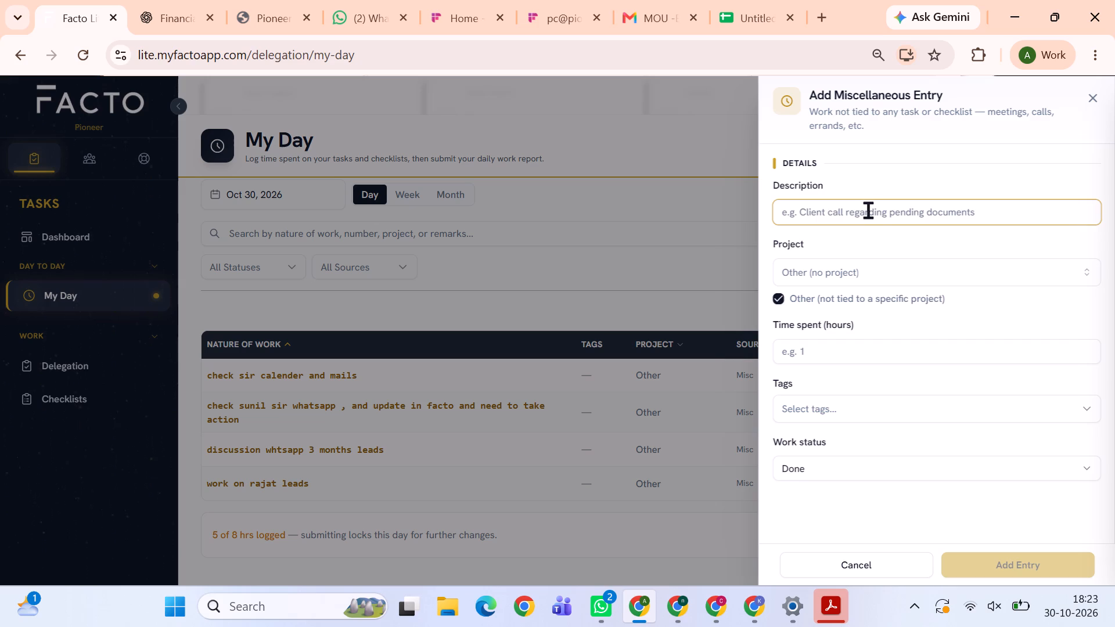
# Describe the new entry as "Meeting with Sunil sir", set its time spent to 3 hours and add it.
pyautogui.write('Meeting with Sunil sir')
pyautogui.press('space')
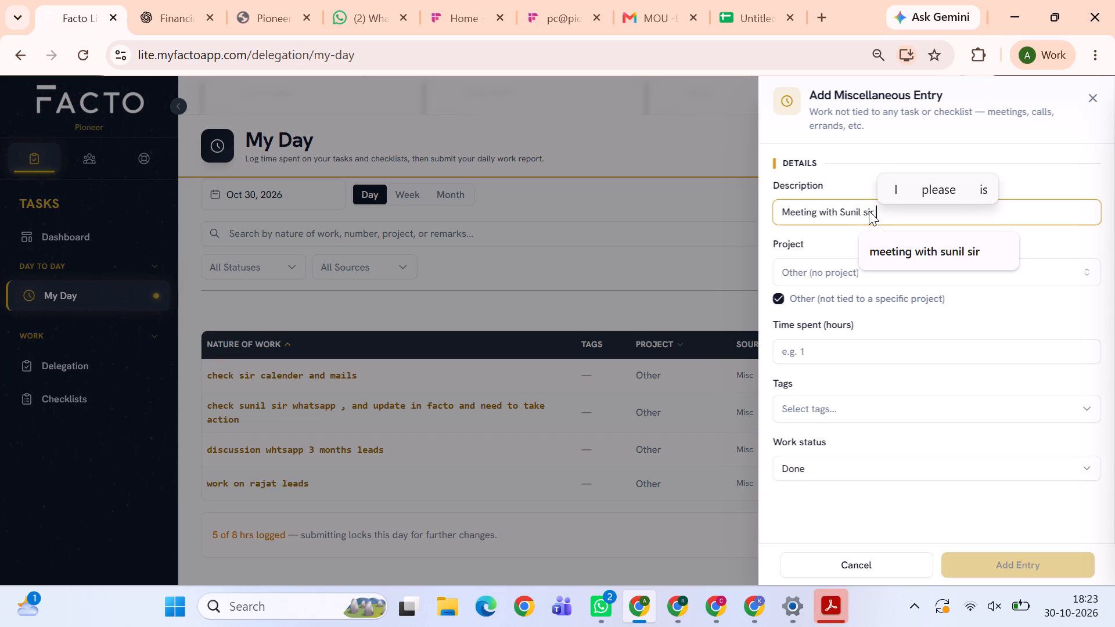
pyautogui.click(818, 352)
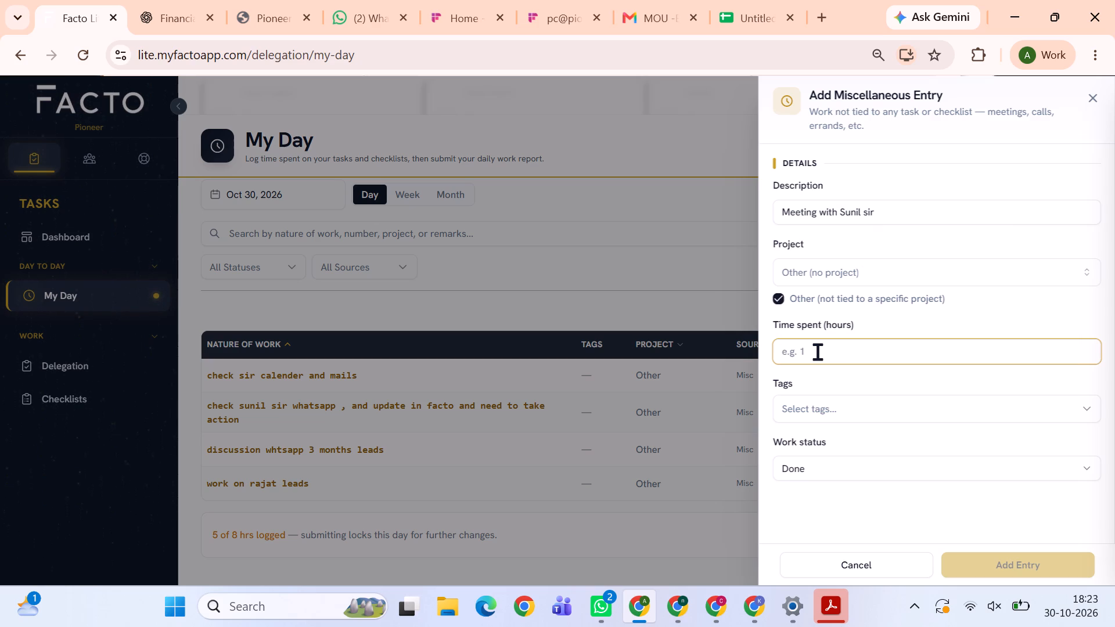
pyautogui.press('3')
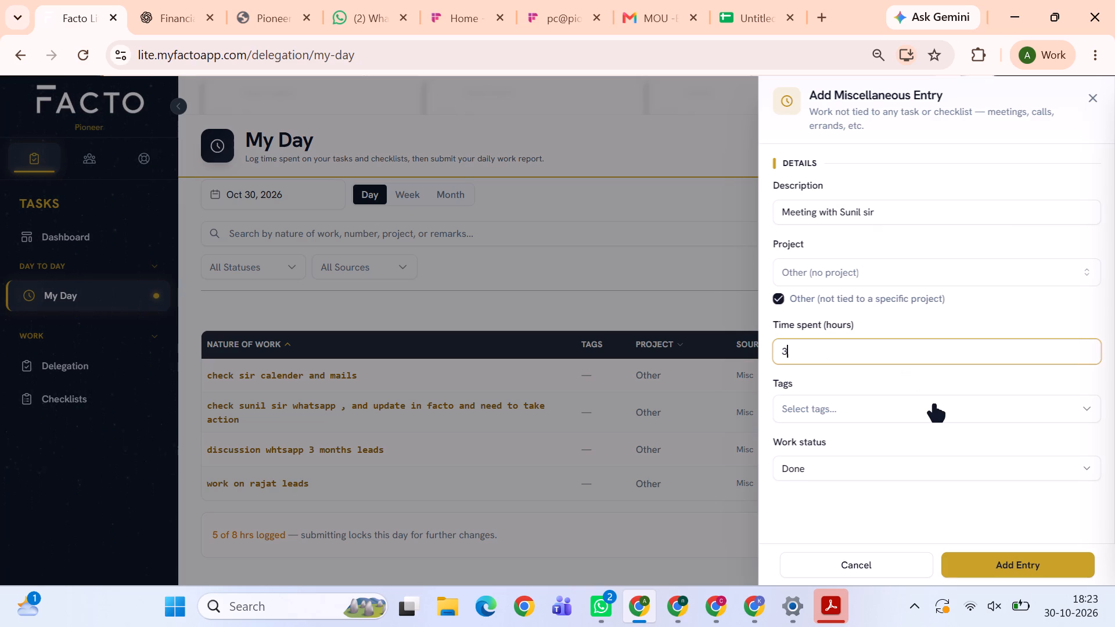
pyautogui.click(1006, 559)
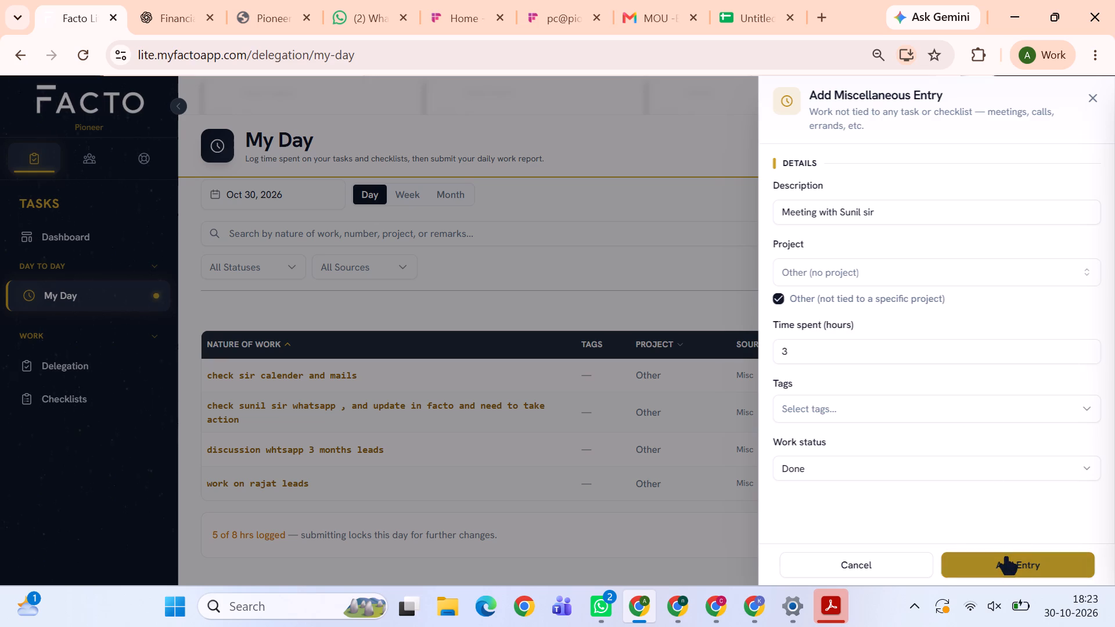
# Capture a selection screenshot of the My Day entries table, from the nature of work column through the hours column.
pyautogui.scroll(-1, 843, 434)
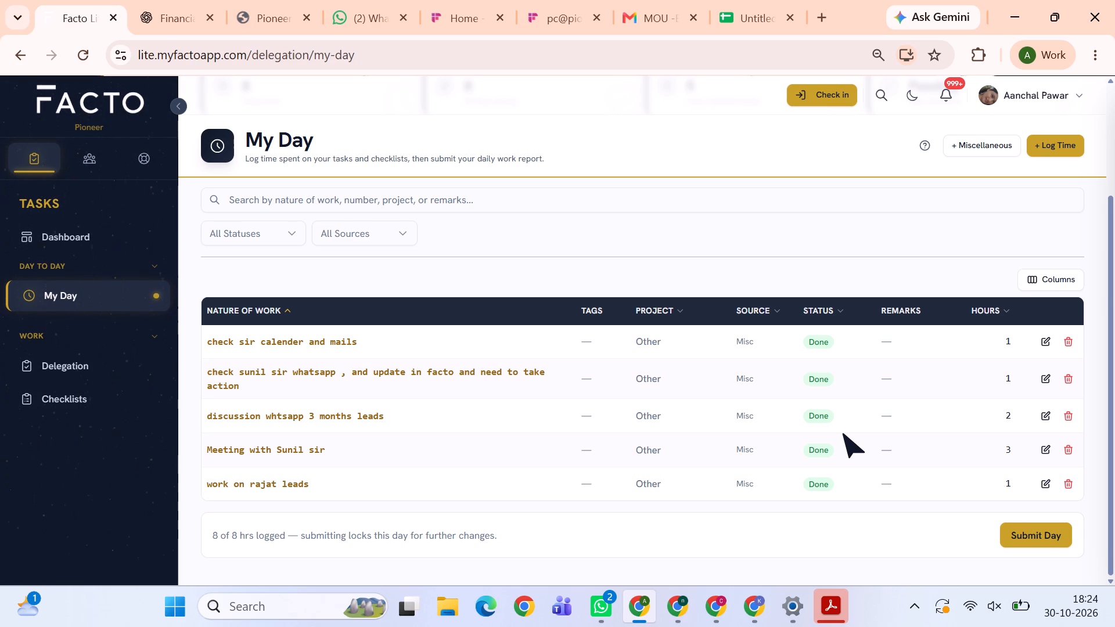
pyautogui.hotkey('alt', 'shift', 's')
pyautogui.press('shift+super+s')
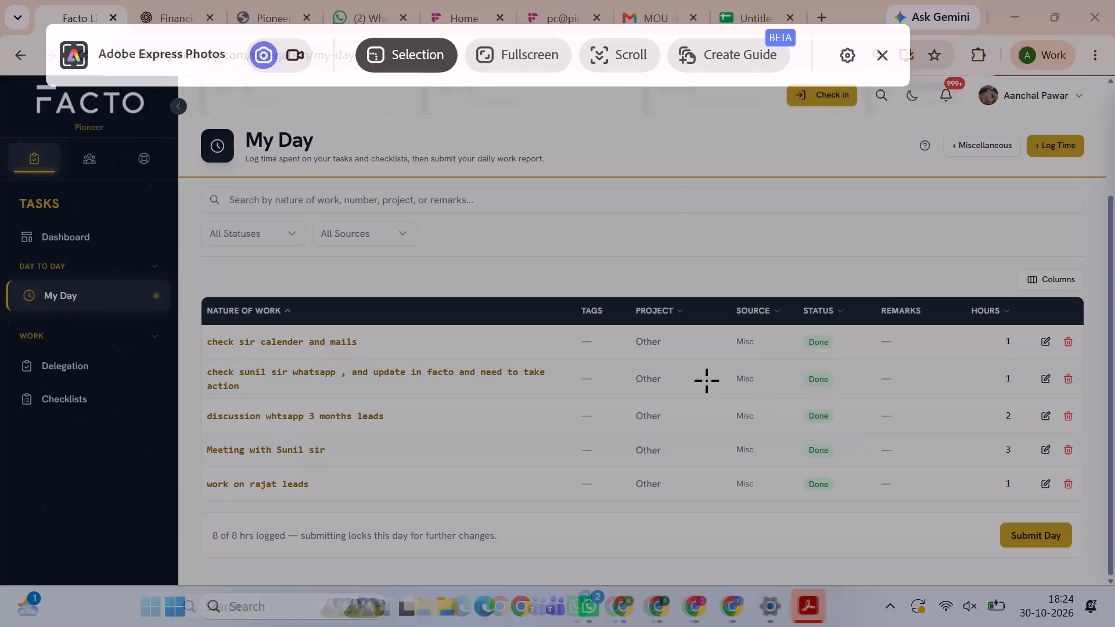
pyautogui.moveTo(190, 254); pyautogui.dragTo(368, 487)
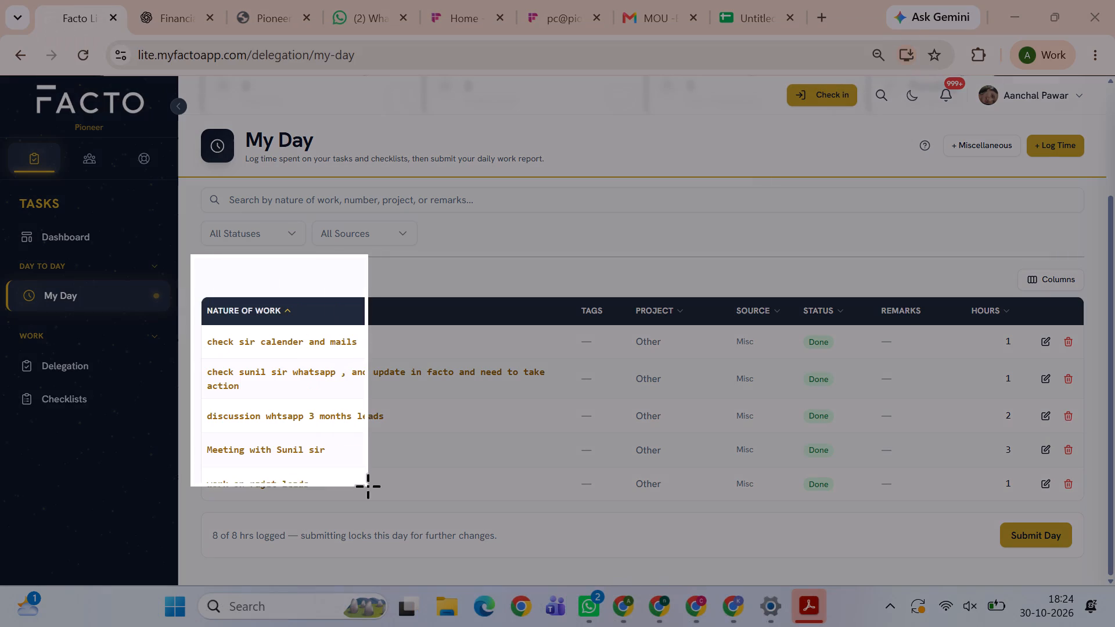
pyautogui.moveTo(368, 487); pyautogui.dragTo(1114, 521)
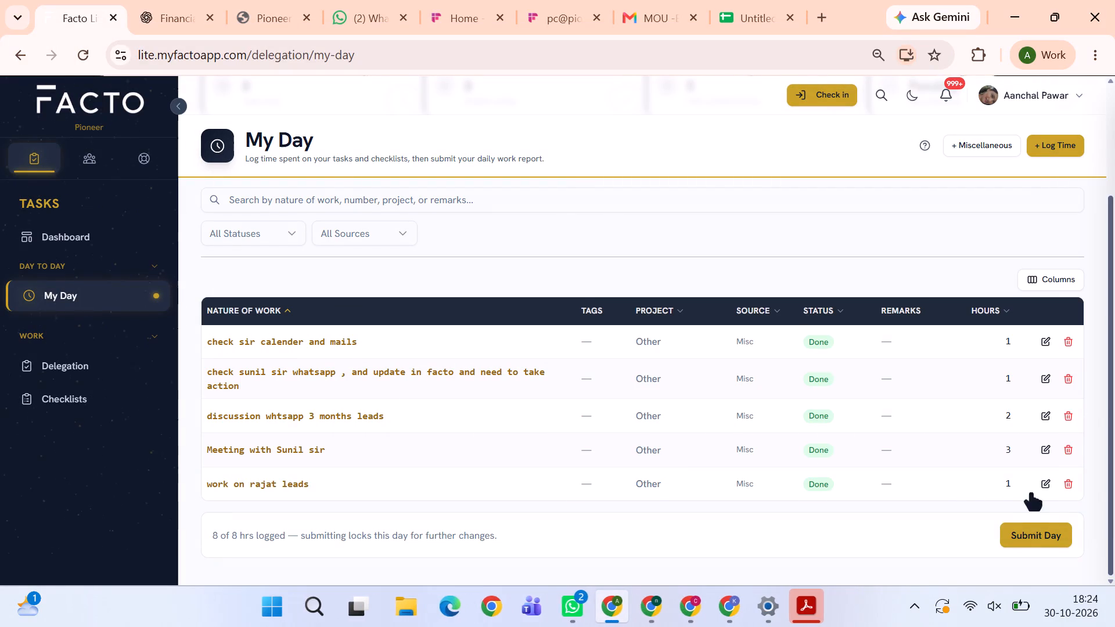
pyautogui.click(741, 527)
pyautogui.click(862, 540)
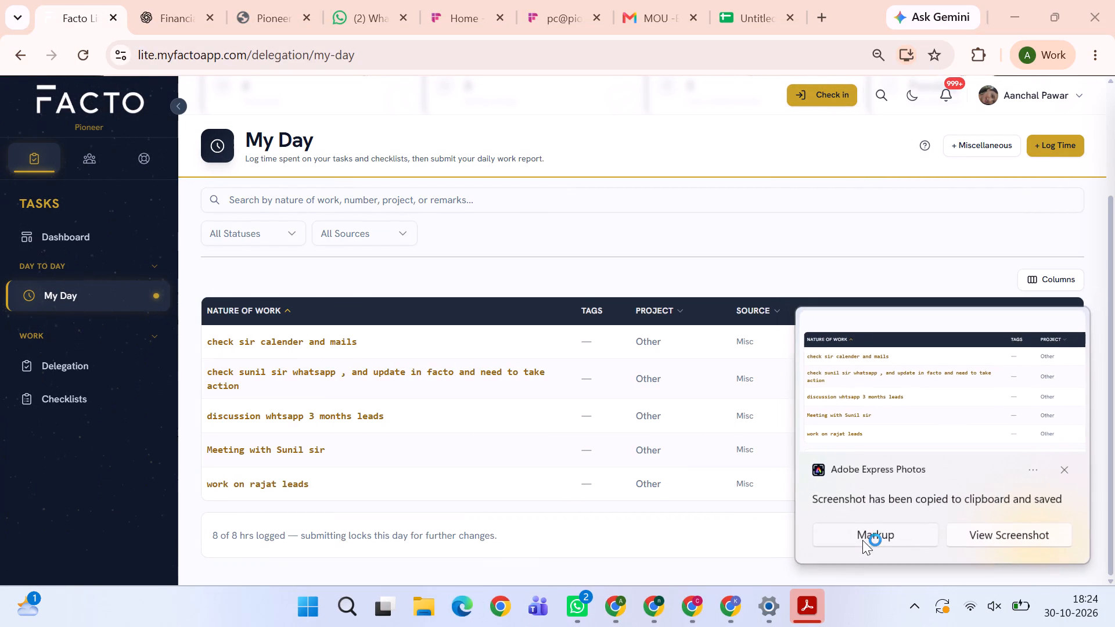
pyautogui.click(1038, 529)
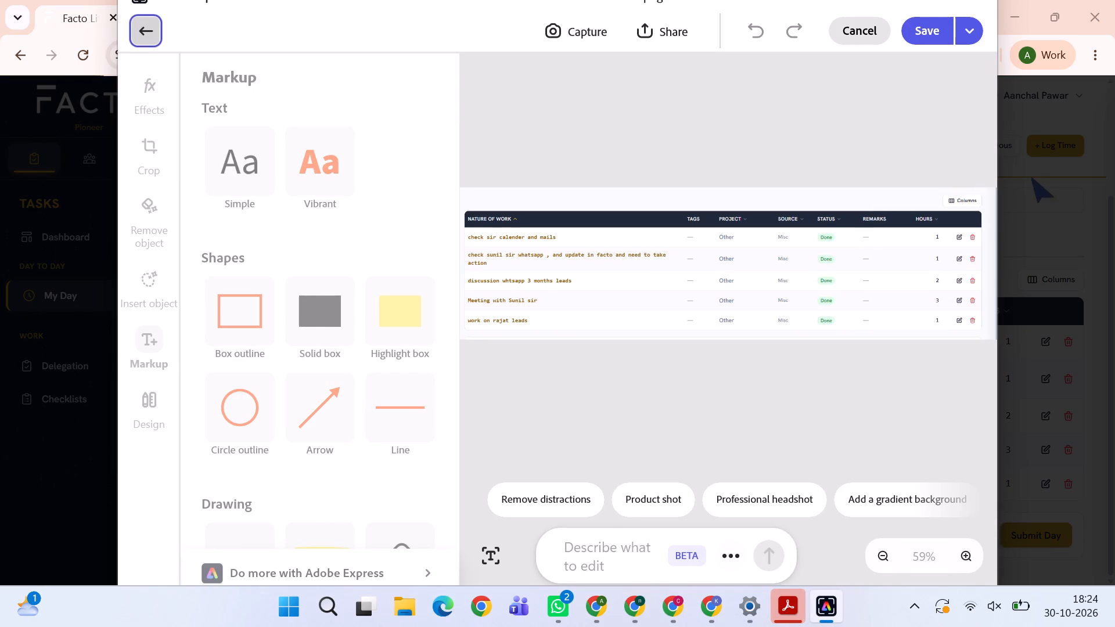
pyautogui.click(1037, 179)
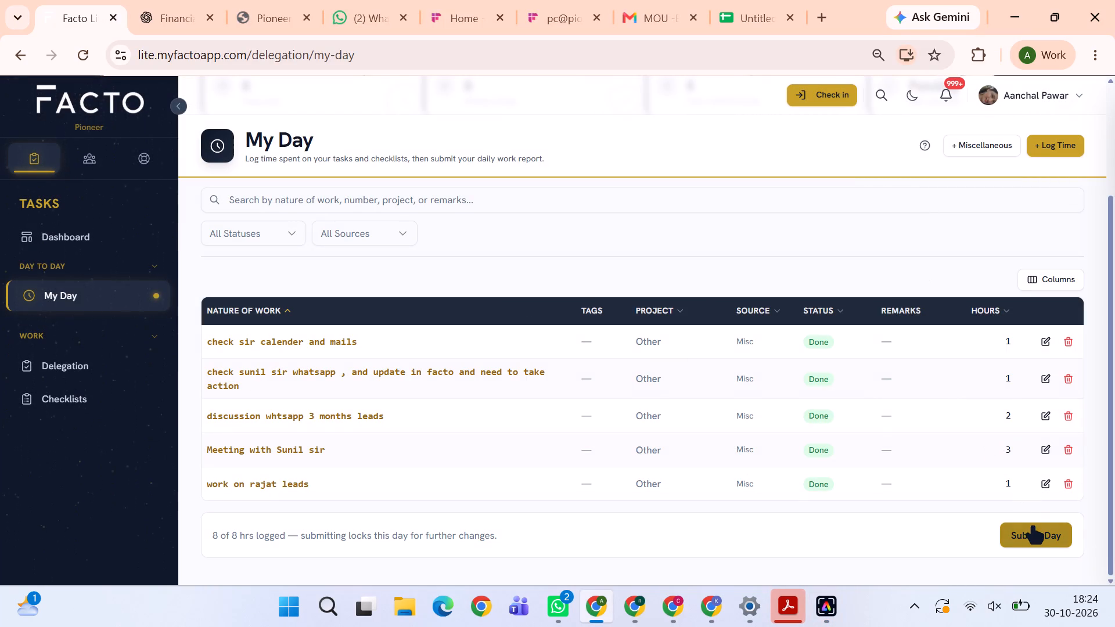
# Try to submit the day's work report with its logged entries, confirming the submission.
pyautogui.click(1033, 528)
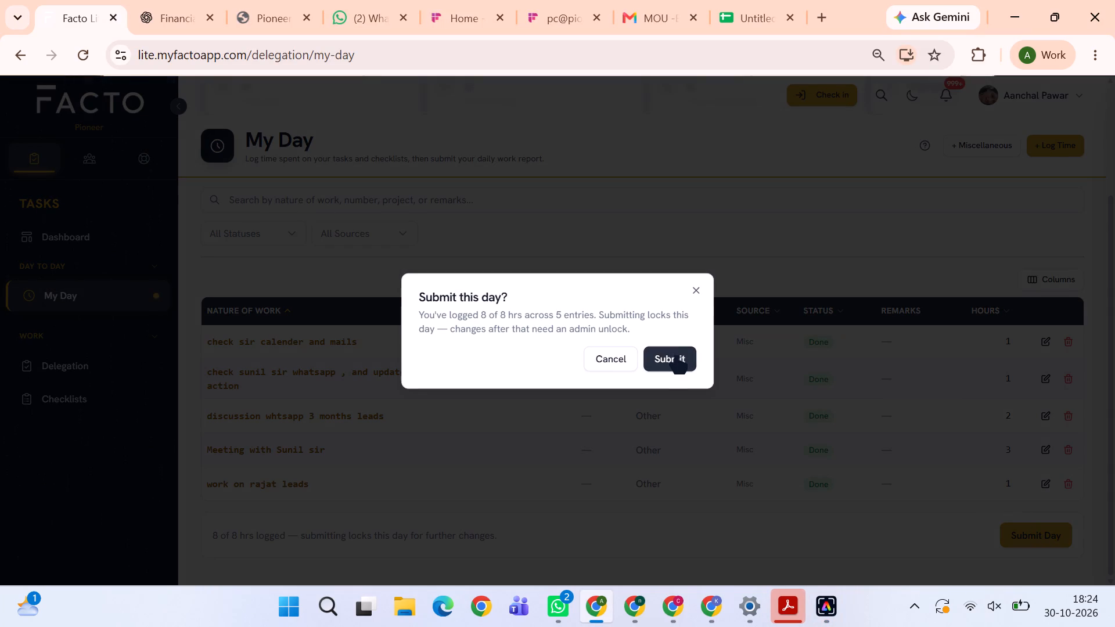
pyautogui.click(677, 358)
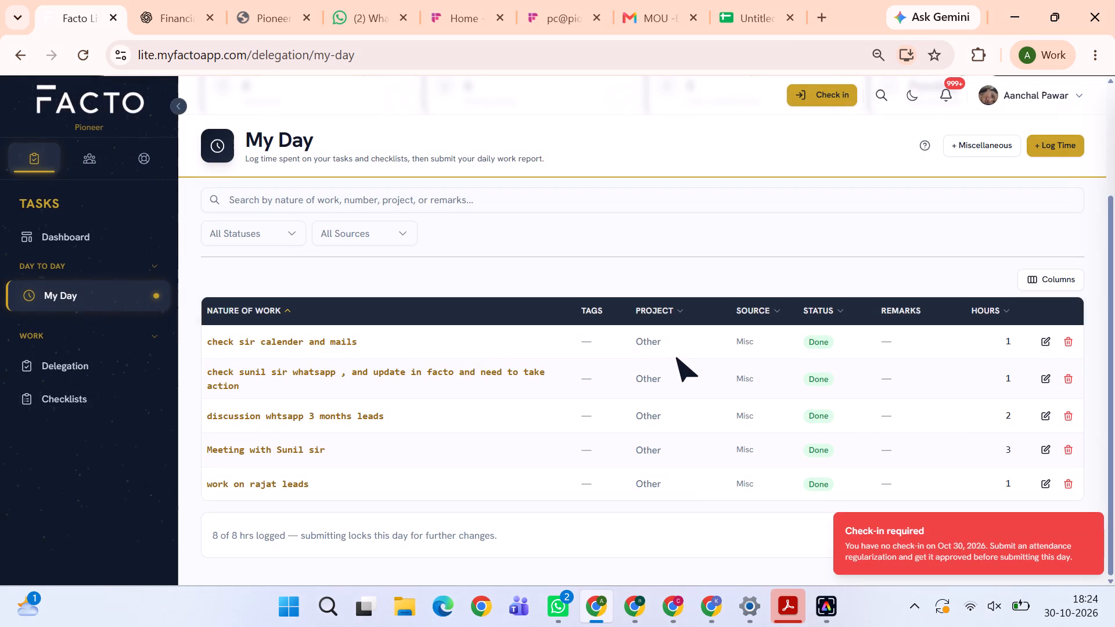
# Check in for attendance using the captured location, leaving the optional selfie and note empty.
pyautogui.click(833, 93)
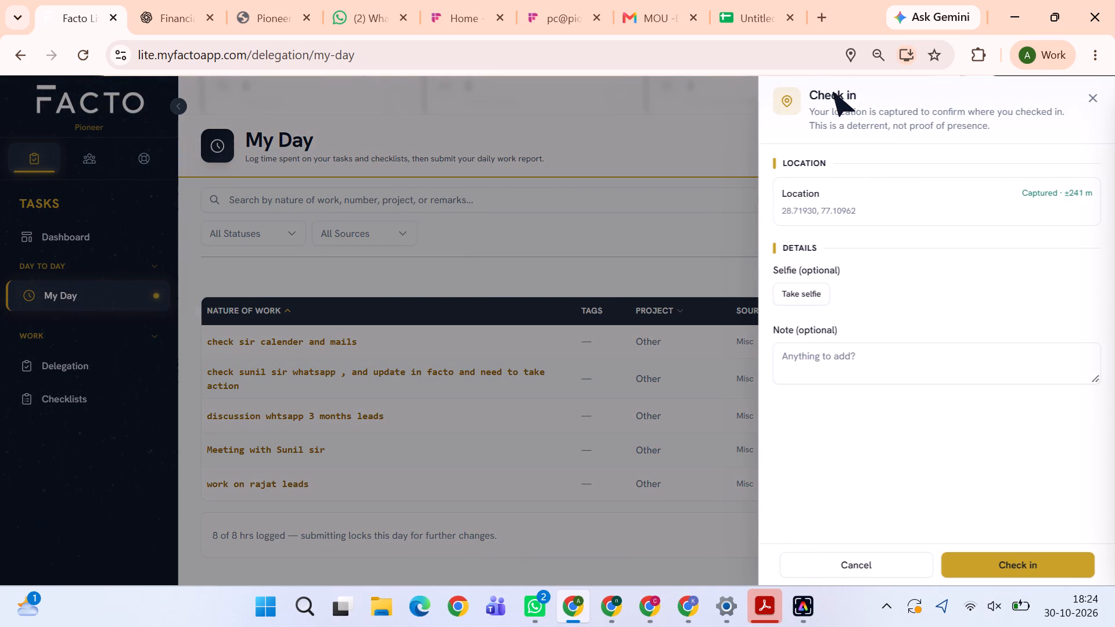
pyautogui.click(1015, 566)
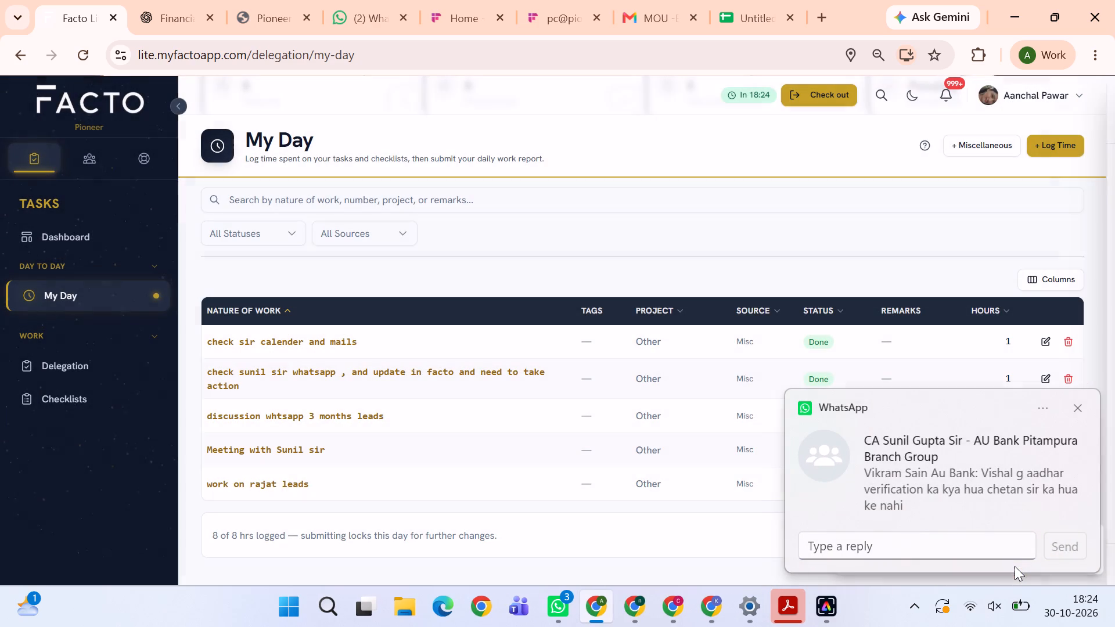
# Dismiss the WhatsApp notification and submit the day's work report again.
pyautogui.click(1076, 409)
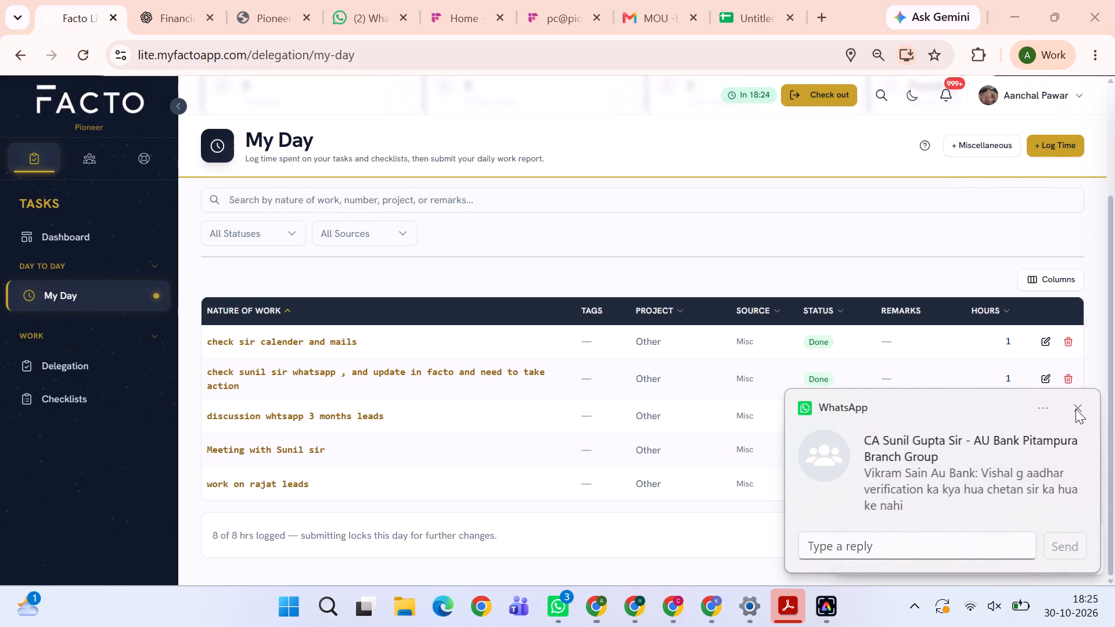
pyautogui.scroll(-1, 887, 488)
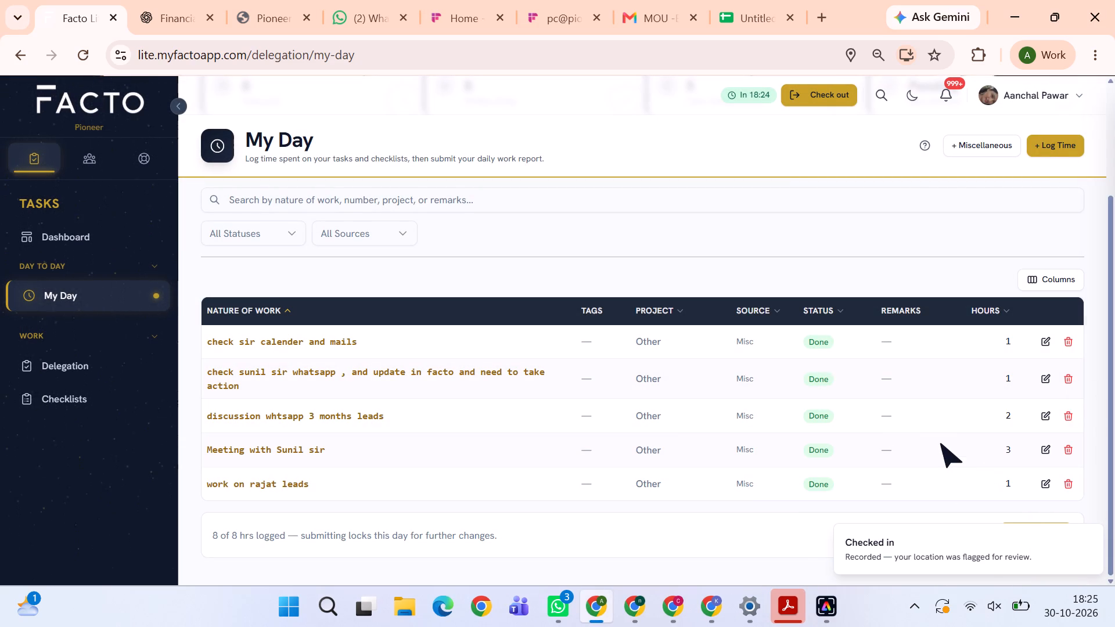
pyautogui.scroll(-1, 941, 444)
pyautogui.click(717, 550)
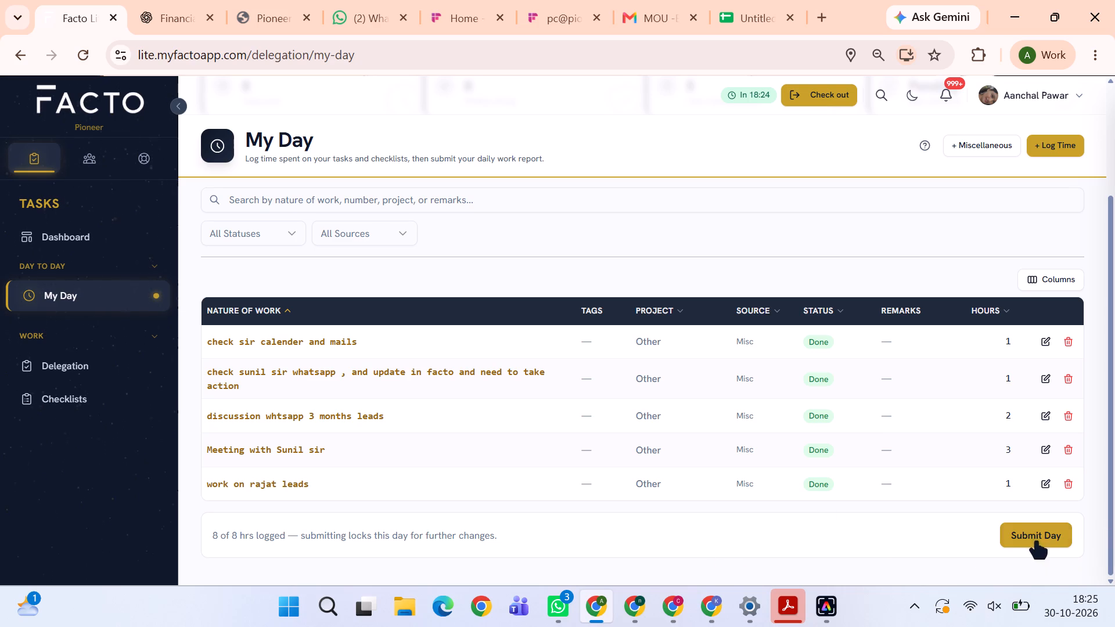
pyautogui.click(1033, 539)
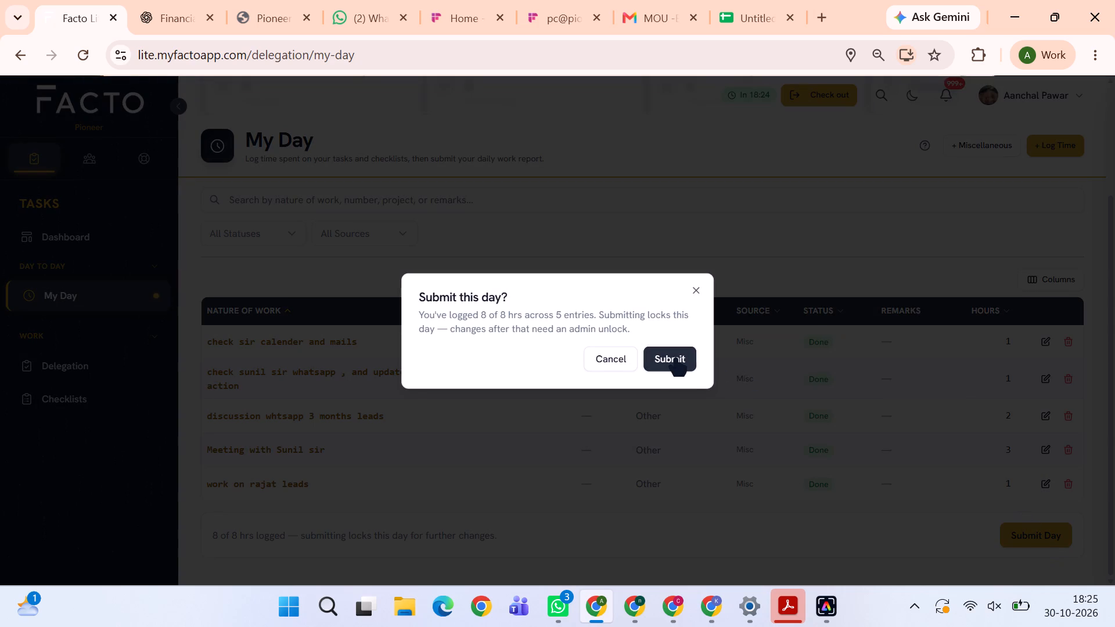
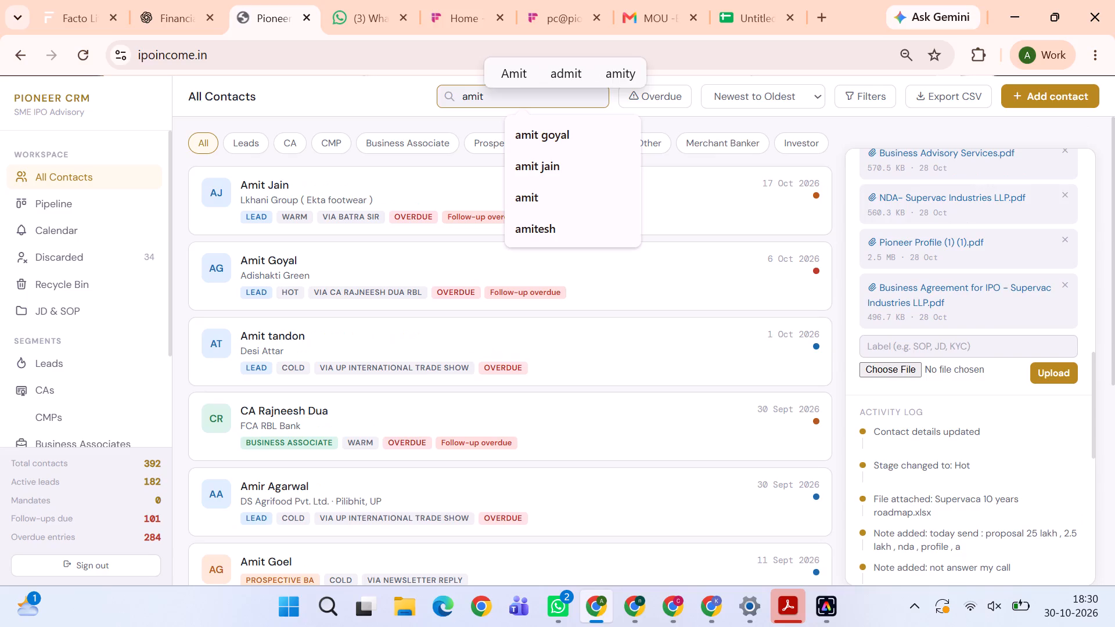
# Look through the contacts matching "amit" and open the Adishakti Green lead to examine its notes and attachments.
pyautogui.scroll(-1, 535, 361)
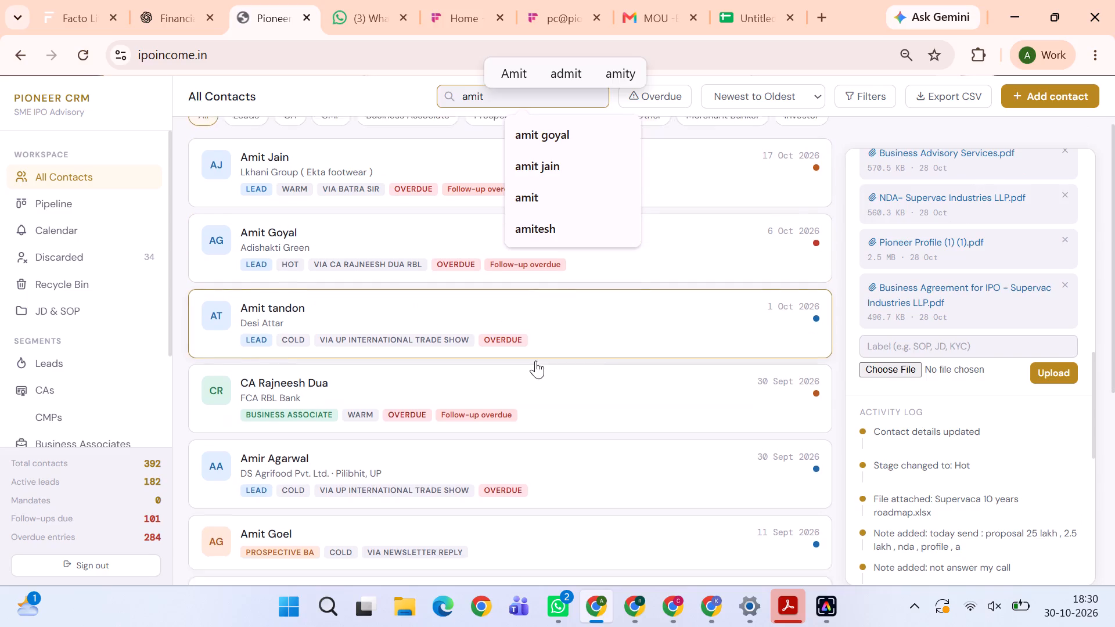
pyautogui.scroll(-1, 535, 361)
pyautogui.scroll(-1, 415, 394)
pyautogui.scroll(-3, 527, 394)
pyautogui.scroll(3, 527, 394)
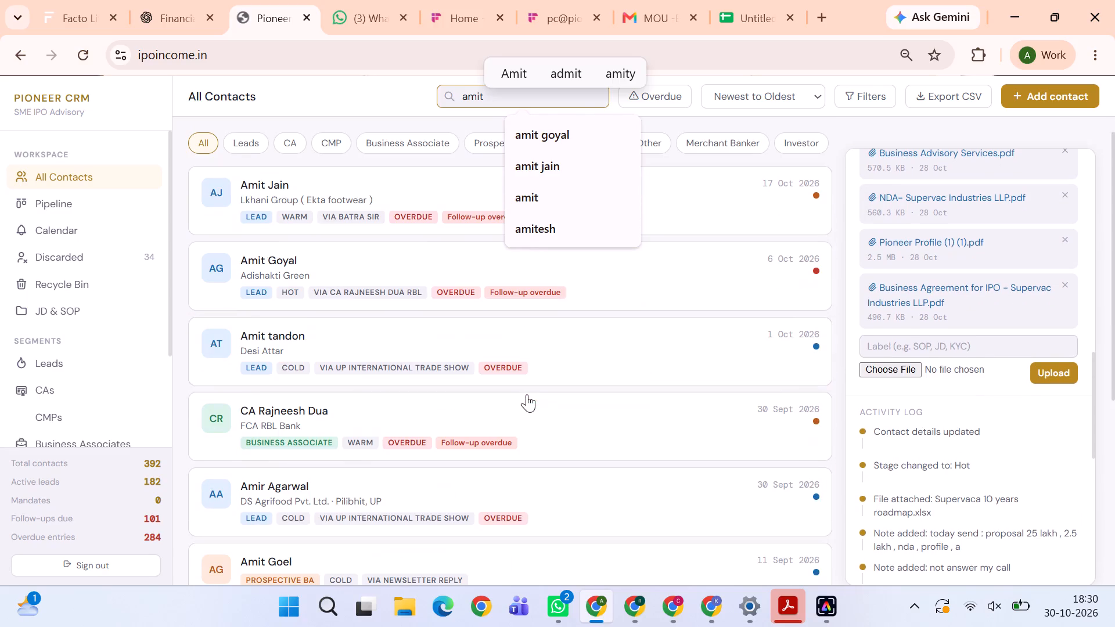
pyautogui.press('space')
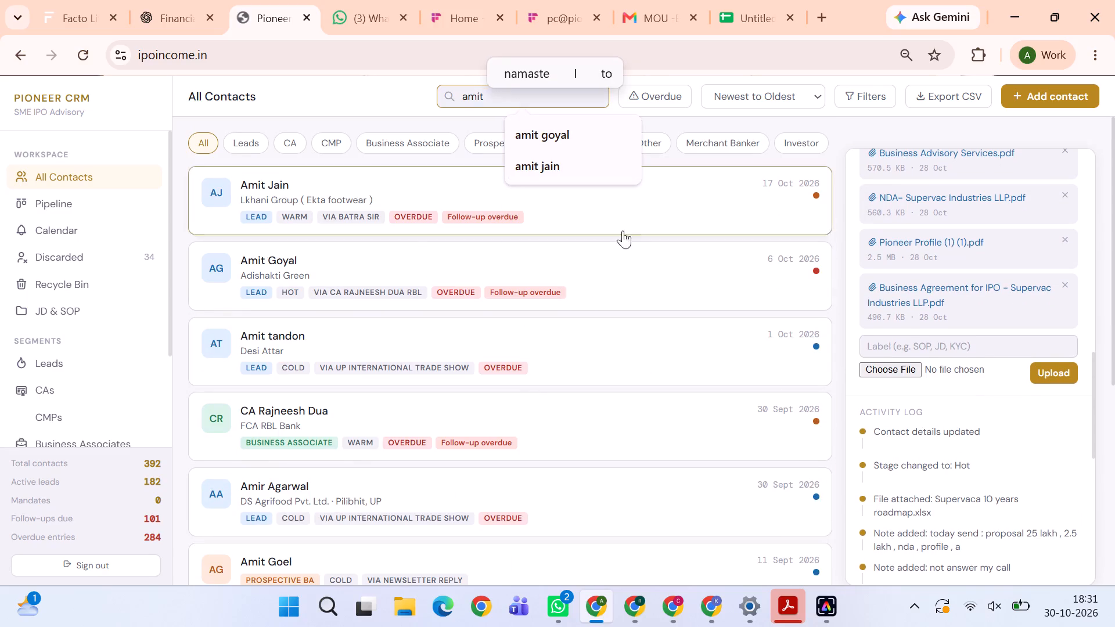
pyautogui.click(660, 284)
pyautogui.scroll(-2, 1000, 391)
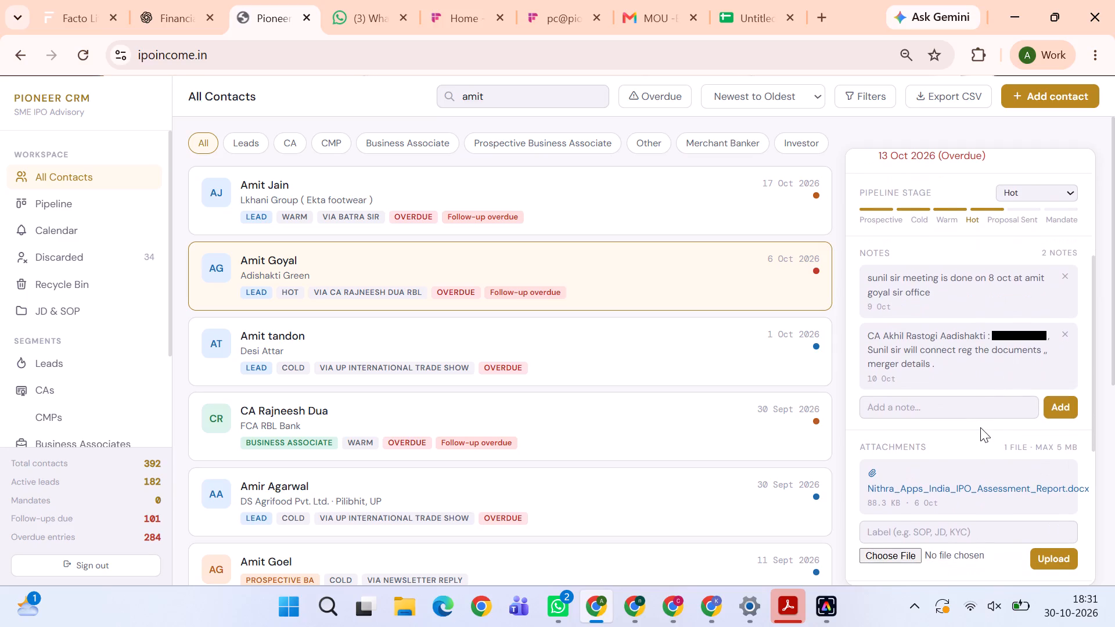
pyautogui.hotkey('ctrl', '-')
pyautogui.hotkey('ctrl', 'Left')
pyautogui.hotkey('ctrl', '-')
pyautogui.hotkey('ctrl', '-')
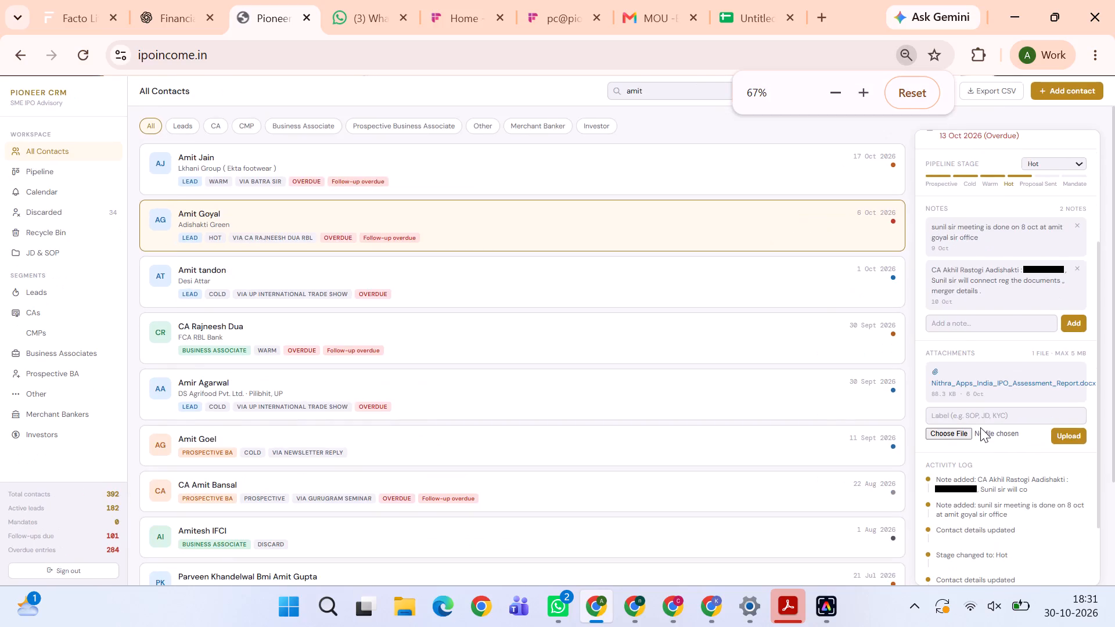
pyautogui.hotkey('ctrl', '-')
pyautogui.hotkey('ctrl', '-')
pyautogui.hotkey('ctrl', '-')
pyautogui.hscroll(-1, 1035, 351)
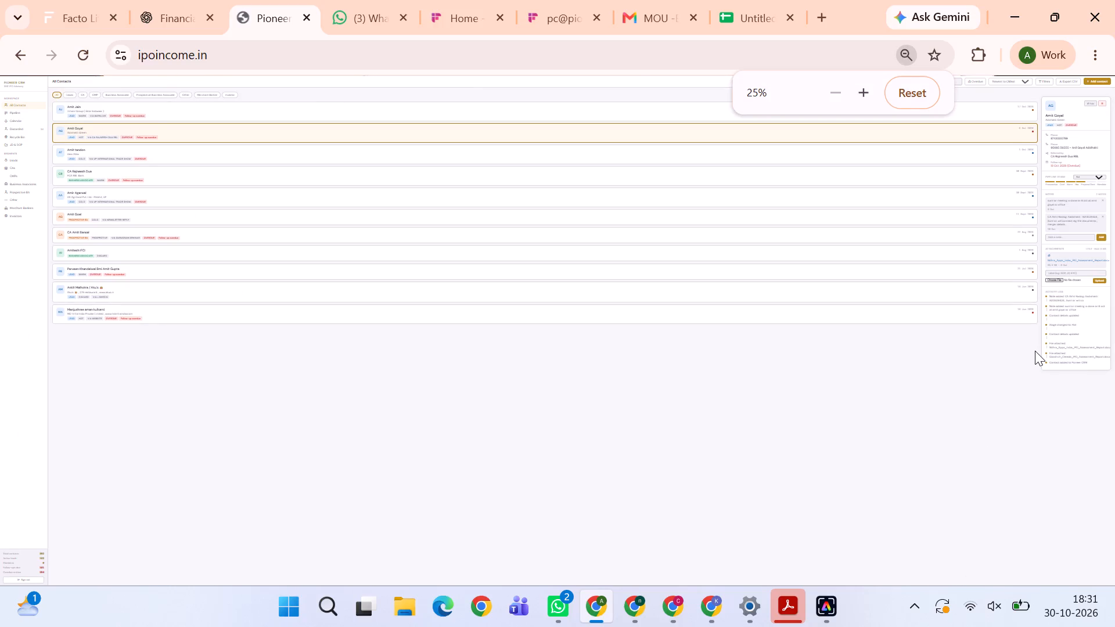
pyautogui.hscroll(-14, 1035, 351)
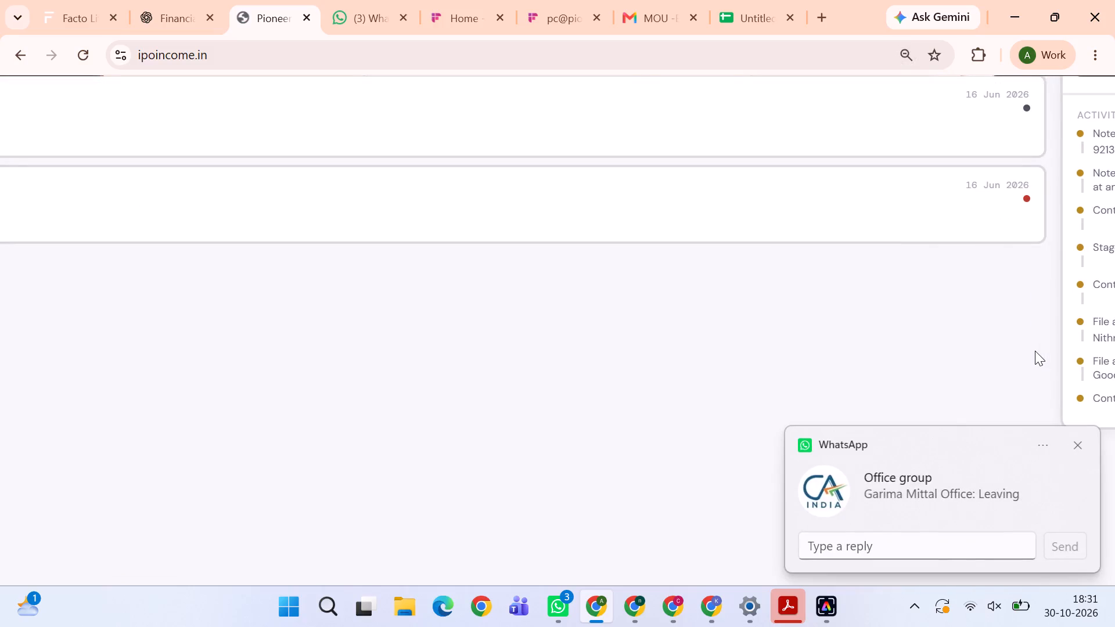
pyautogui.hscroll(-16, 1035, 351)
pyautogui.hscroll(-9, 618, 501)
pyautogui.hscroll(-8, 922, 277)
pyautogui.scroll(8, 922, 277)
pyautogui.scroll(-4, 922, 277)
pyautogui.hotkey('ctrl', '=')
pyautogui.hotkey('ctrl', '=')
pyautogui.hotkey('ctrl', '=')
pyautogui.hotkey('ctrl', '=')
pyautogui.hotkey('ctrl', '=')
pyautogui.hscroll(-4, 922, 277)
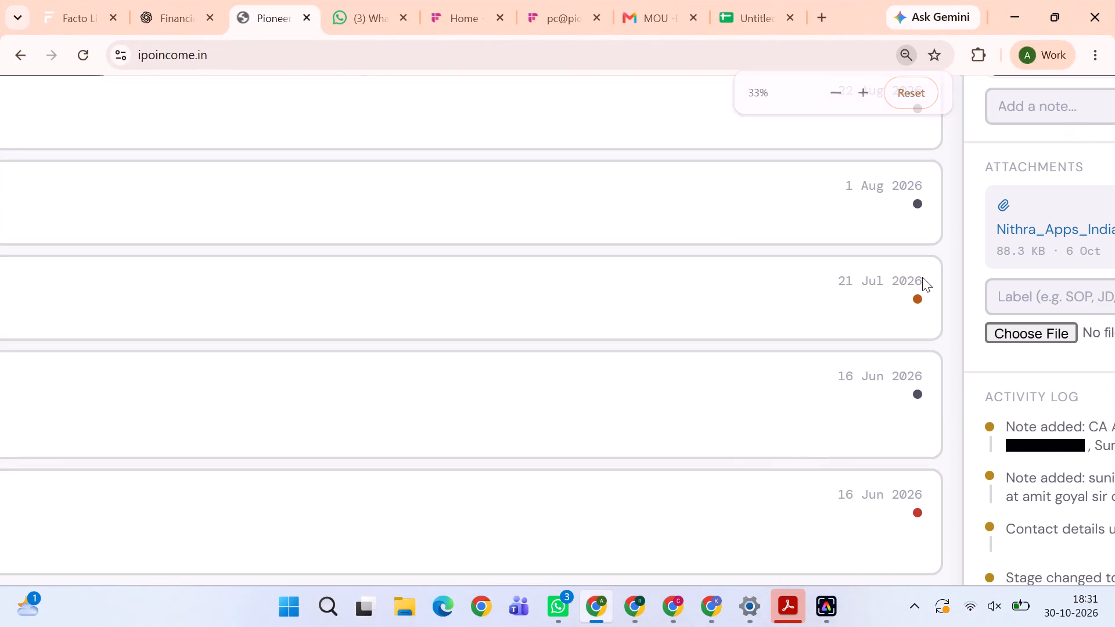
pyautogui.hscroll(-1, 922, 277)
# Open the lead dated 21 Jul, reset the page zoom to 100%, and examine its notes and activity log.
pyautogui.click(922, 277)
pyautogui.hotkey('ctrl', '=')
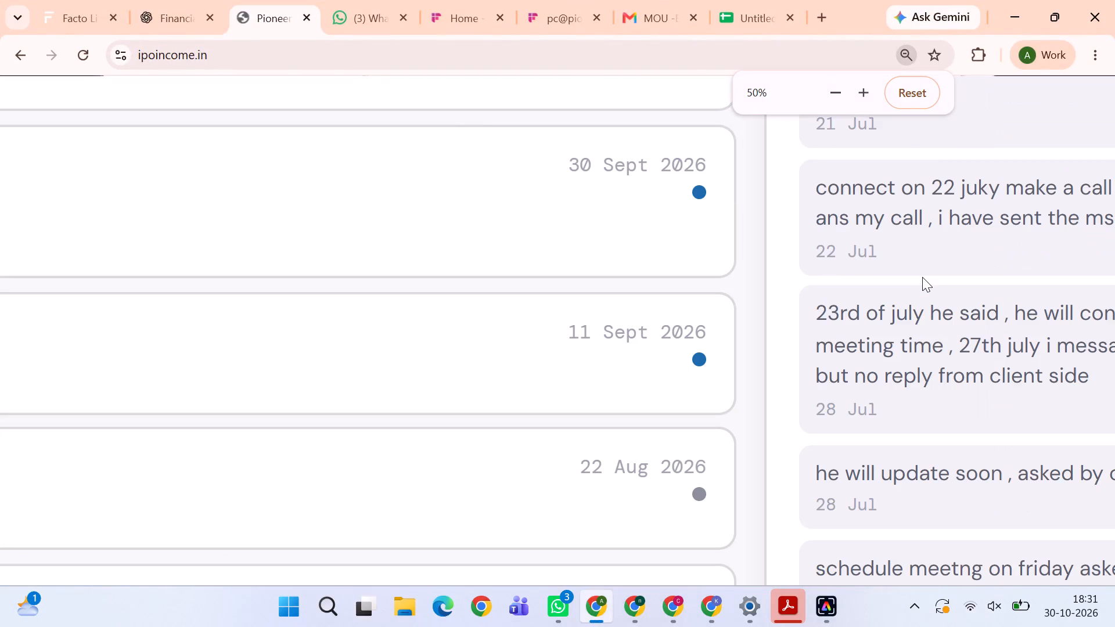
pyautogui.click(904, 100)
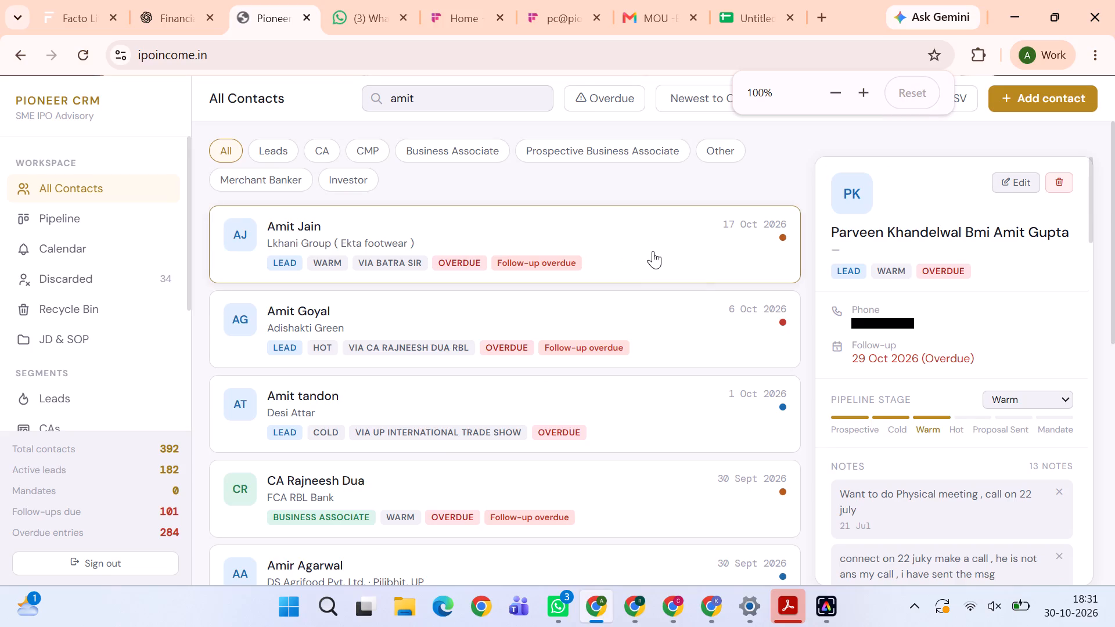
pyautogui.scroll(-5, 983, 425)
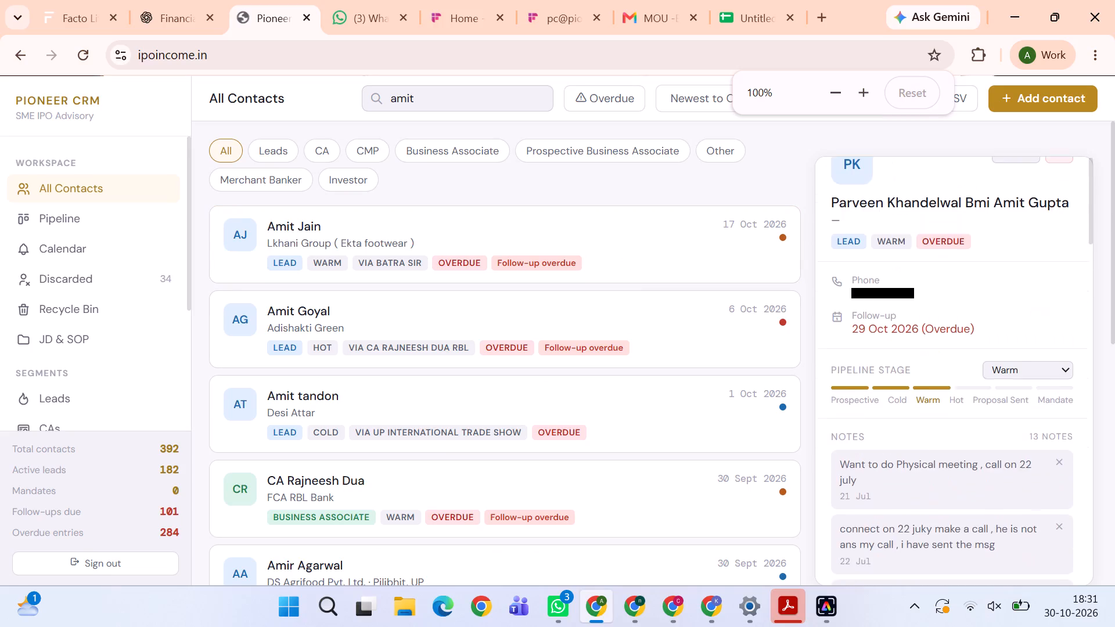
pyautogui.scroll(-4, 983, 425)
pyautogui.scroll(1, 983, 425)
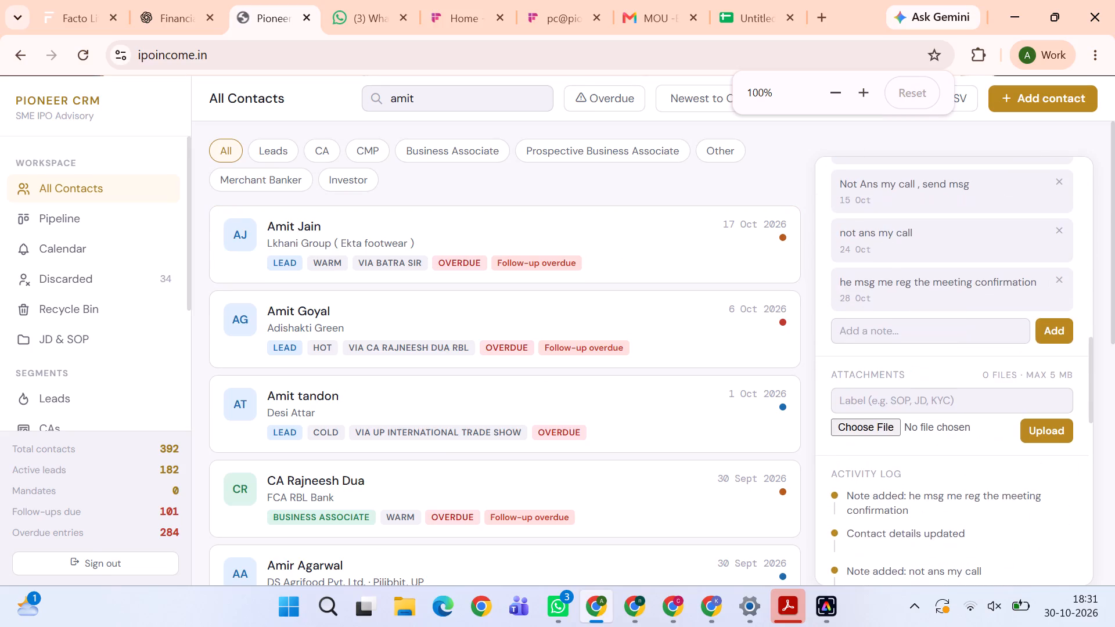
pyautogui.scroll(3, 1010, 394)
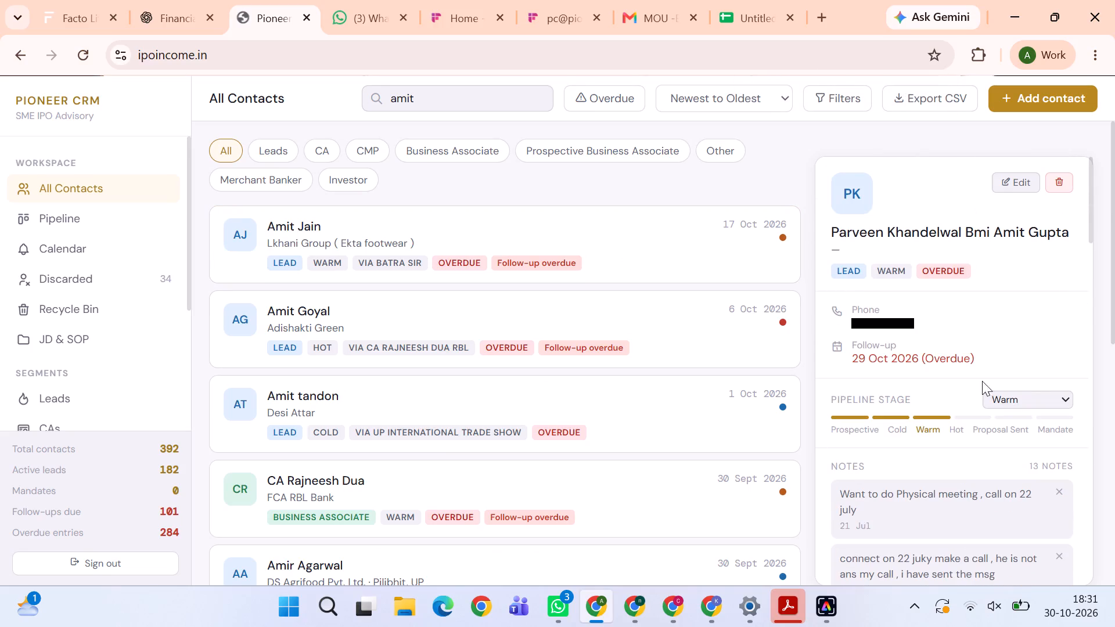
# Reopen the Adishakti Green lead and examine its notes, attachment and activity log at 75% page zoom, dismissing the WhatsApp notification.
pyautogui.click(702, 306)
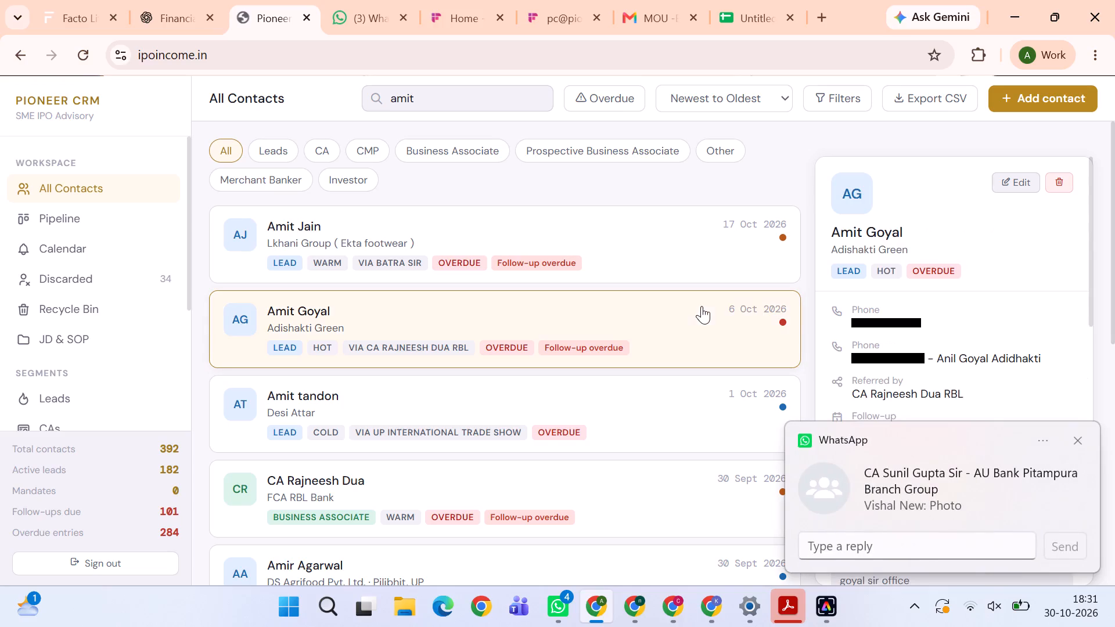
pyautogui.scroll(-3, 877, 367)
pyautogui.click(1081, 435)
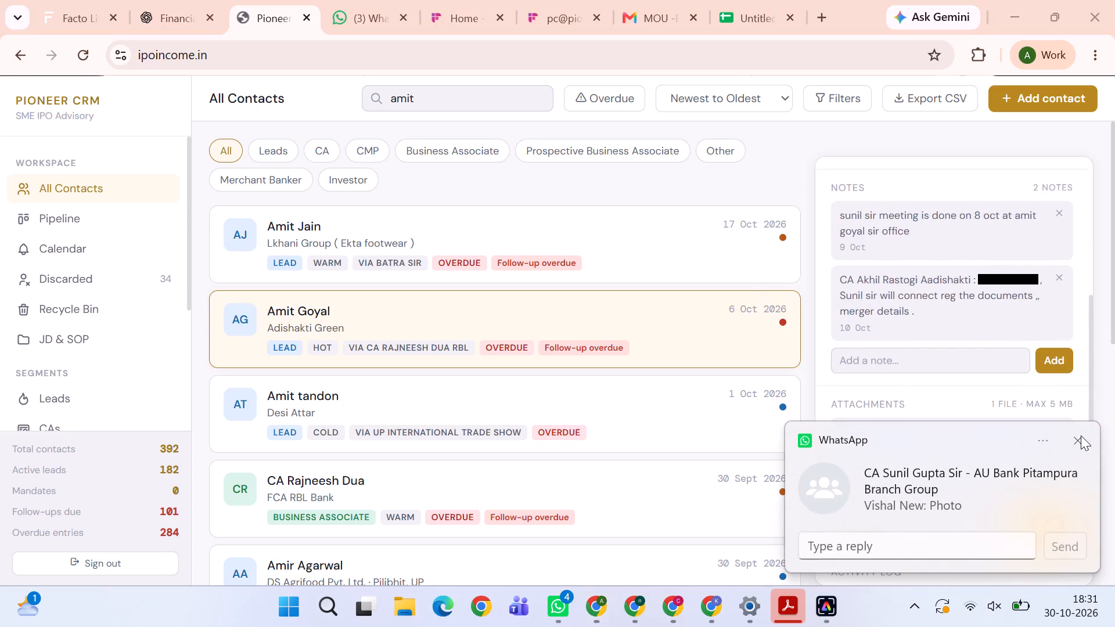
pyautogui.scroll(-1, 947, 426)
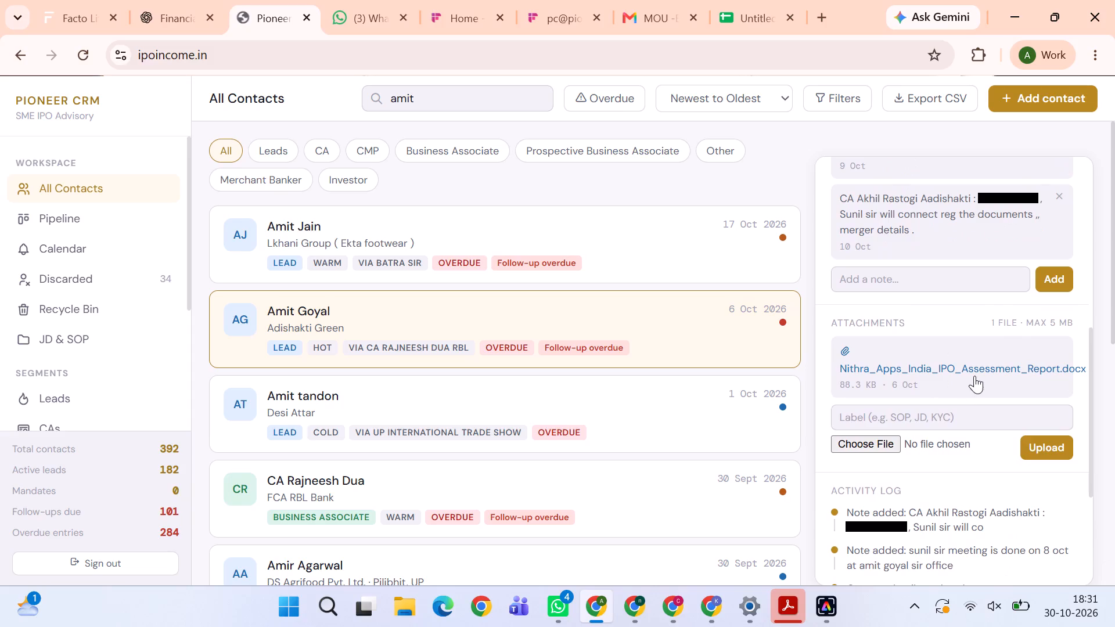
pyautogui.hotkey('ctrl', '-')
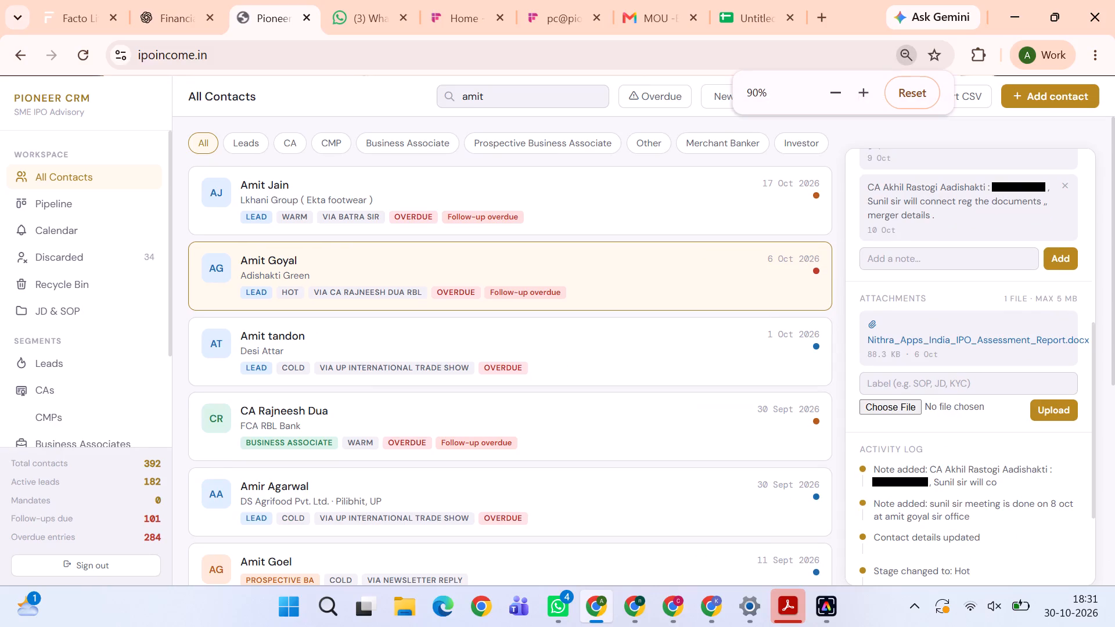
pyautogui.hotkey('ctrl', '-')
pyautogui.hotkey('ctrl', '-')
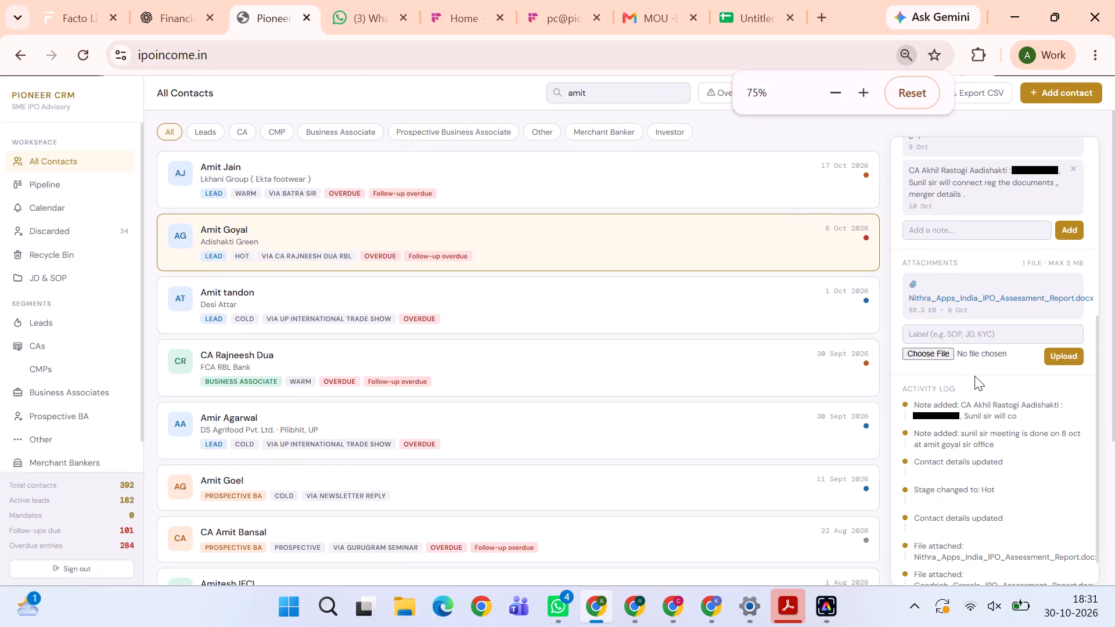
# Examine the attachments section of the Adishakti Green lead's contact record at reduced page zoom levels.
pyautogui.hotkey('ctrl', '-')
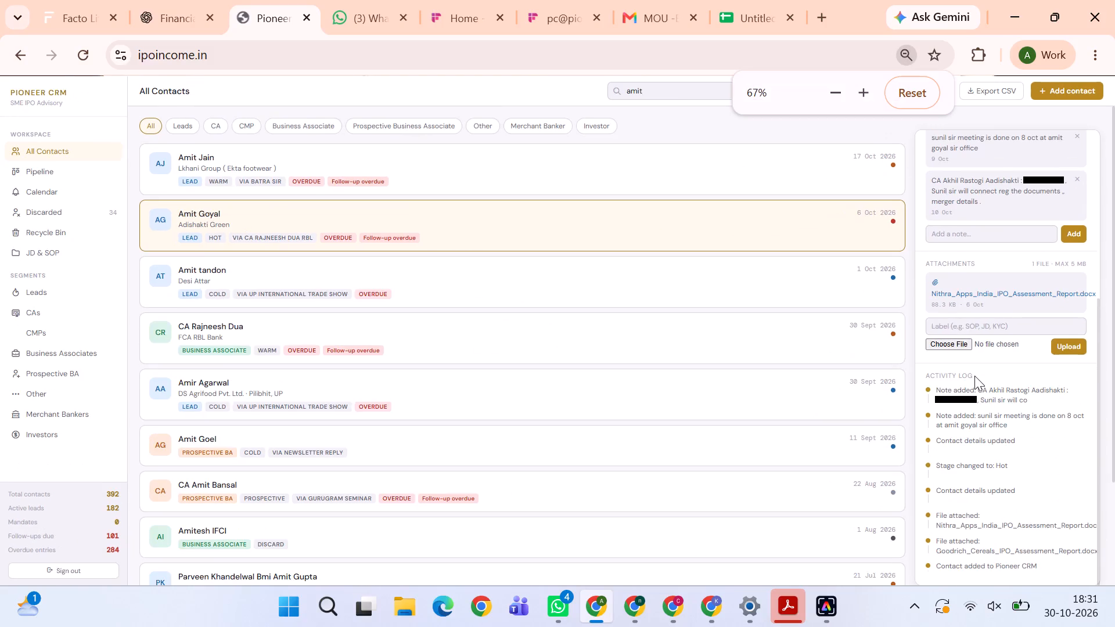
pyautogui.hotkey('ctrl', '-')
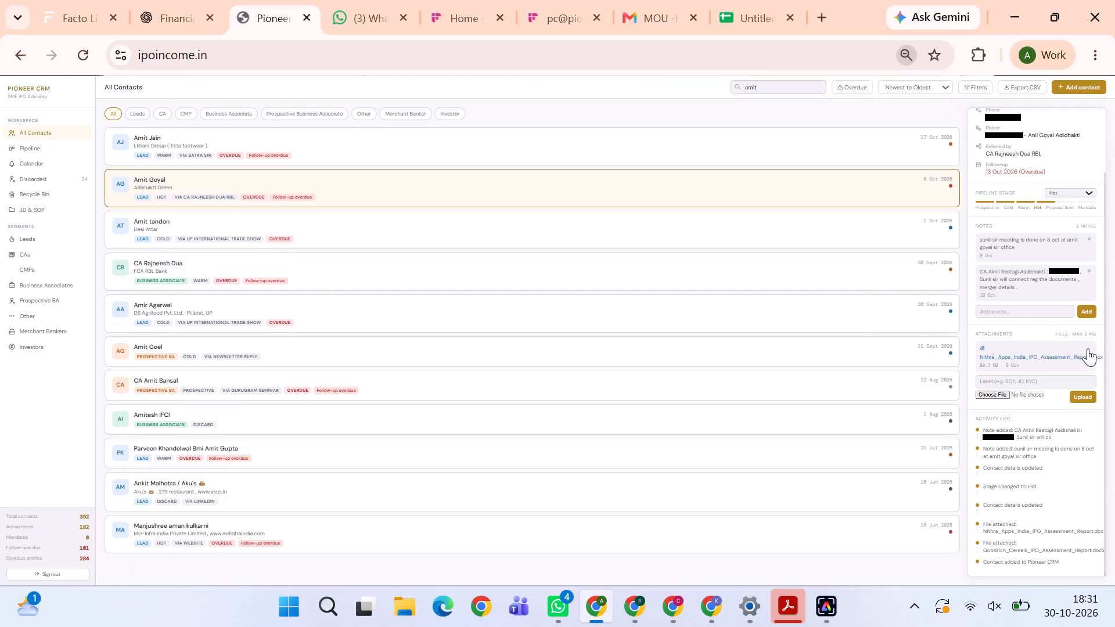
pyautogui.hotkey('ctrl', '-')
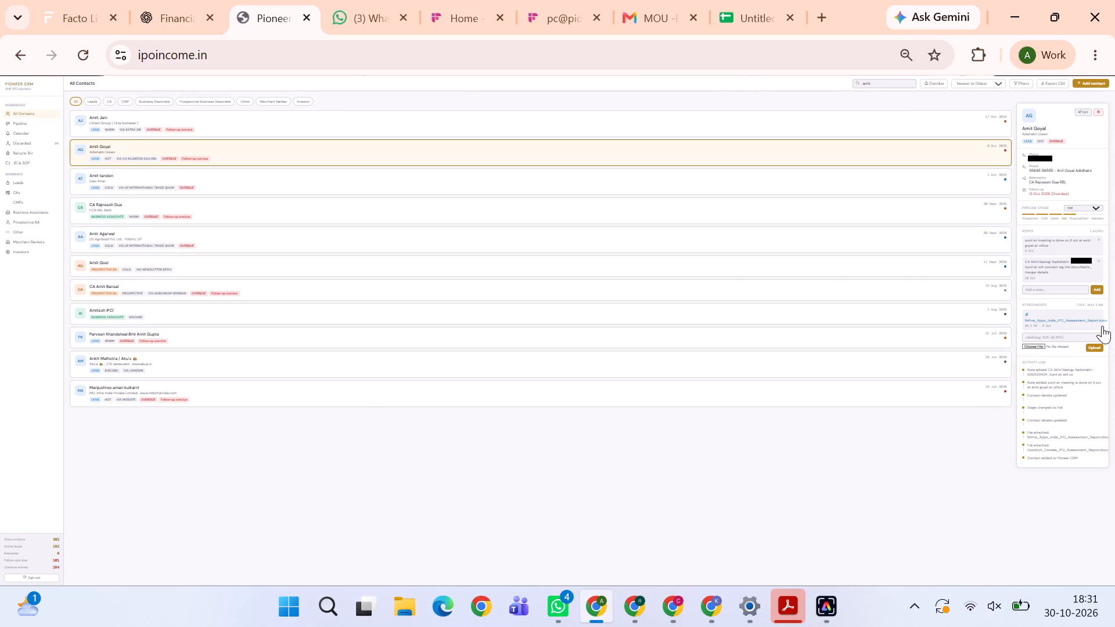
pyautogui.hotkey('ctrl', '-')
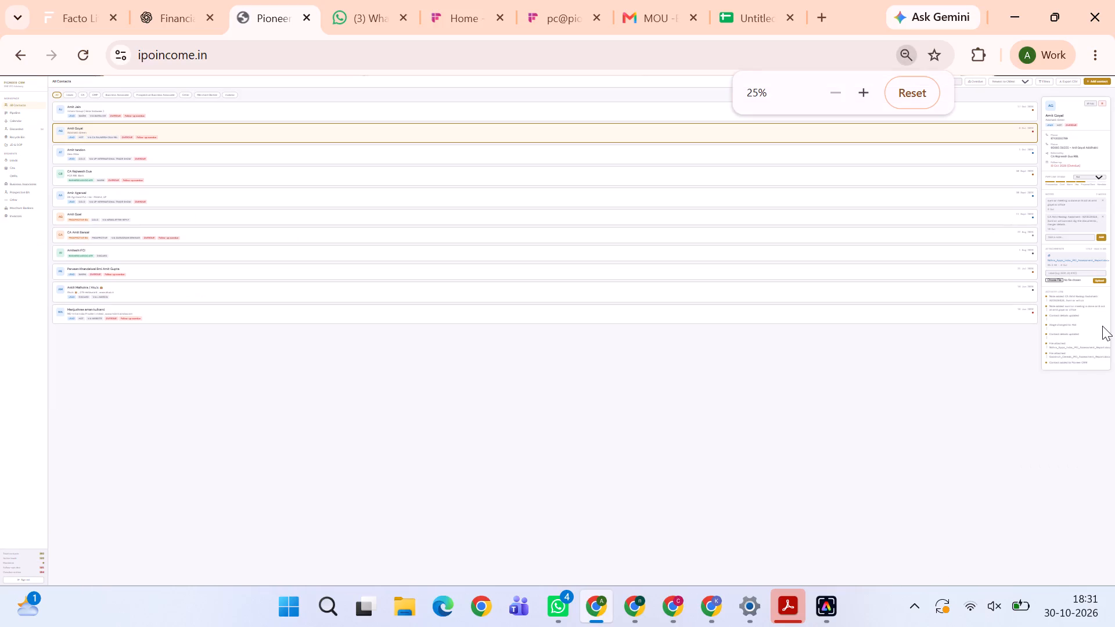
pyautogui.hscroll(-1, 1102, 302)
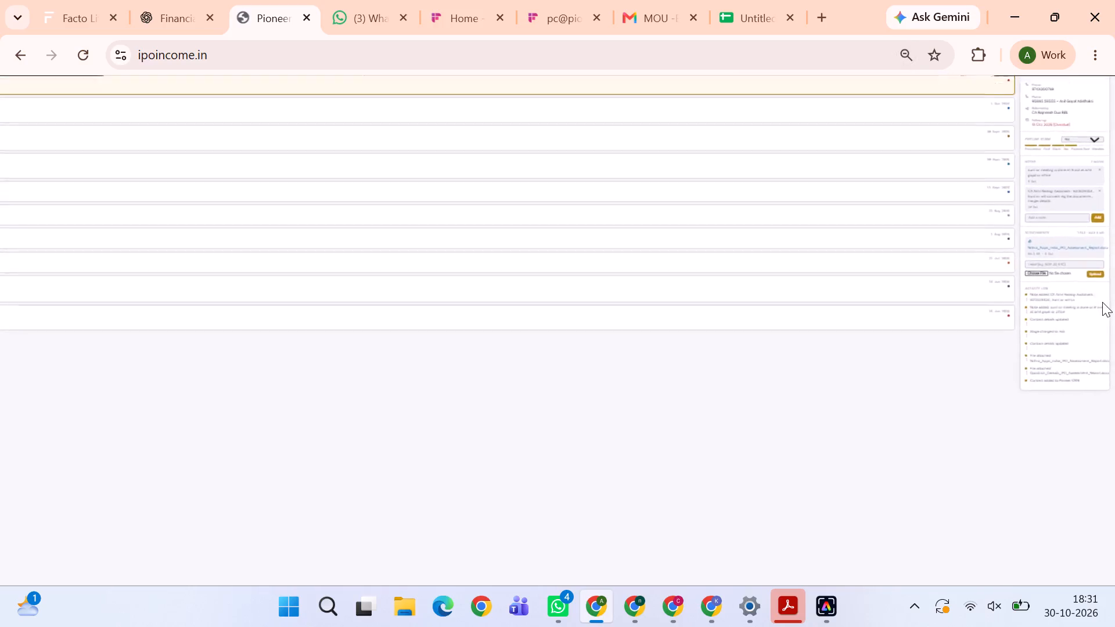
pyautogui.hscroll(-1, 1102, 302)
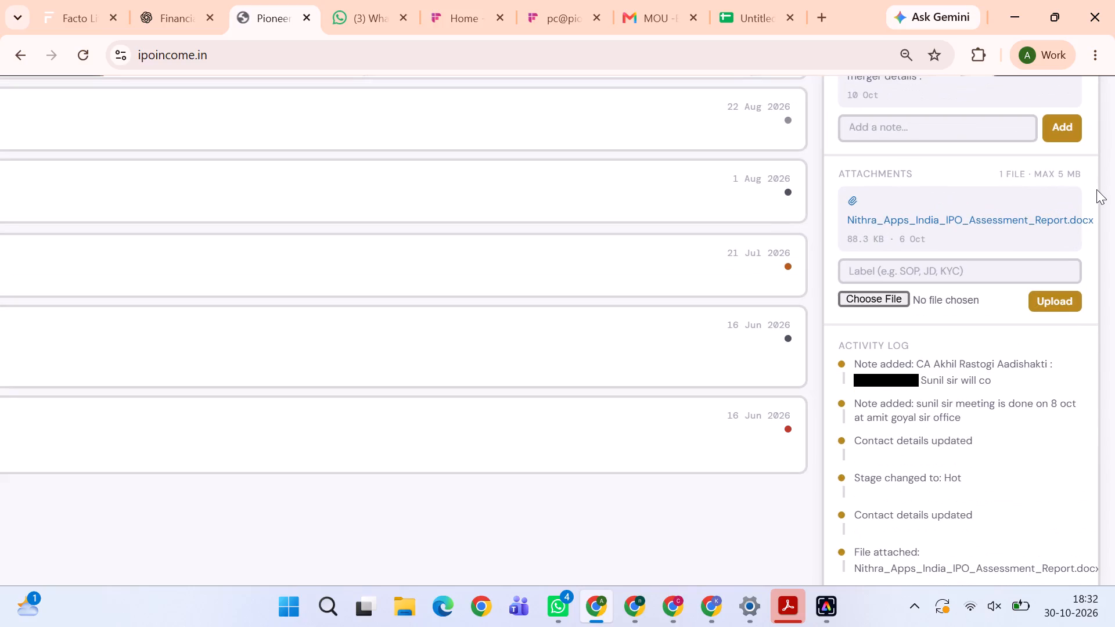
pyautogui.hotkey('ctrl', '-')
pyautogui.hotkey('ctrl', '-')
pyautogui.hotkey('ctrl', '-')
pyautogui.hotkey('ctrl', '-')
pyautogui.hotkey('ctrl', '-')
pyautogui.hotkey('ctrl', '-')
pyautogui.rightClick(970, 201)
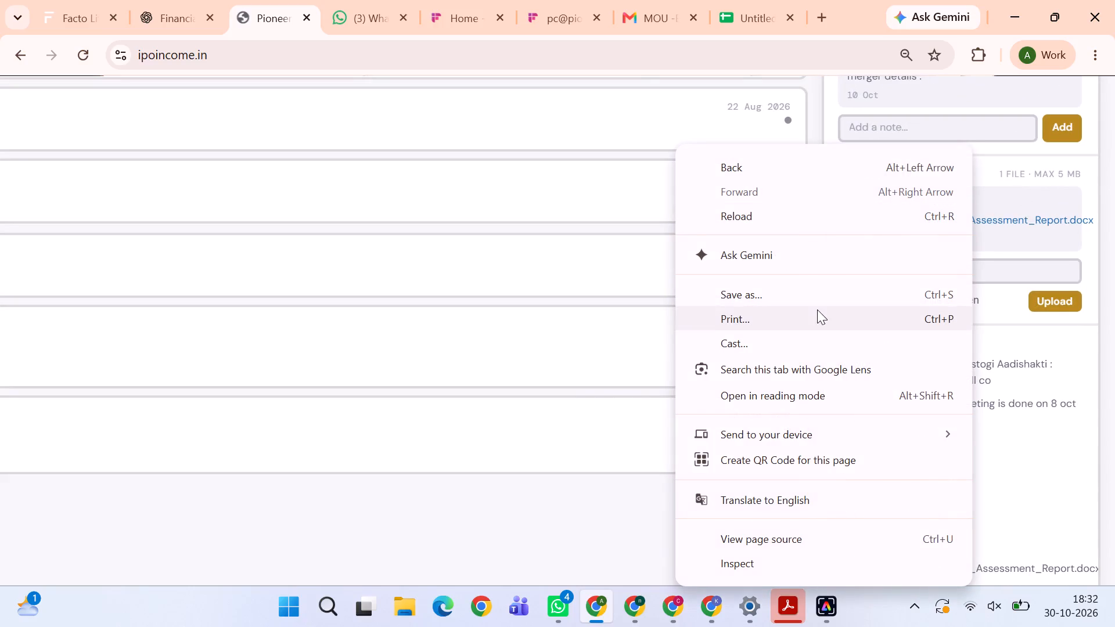
pyautogui.click(1046, 273)
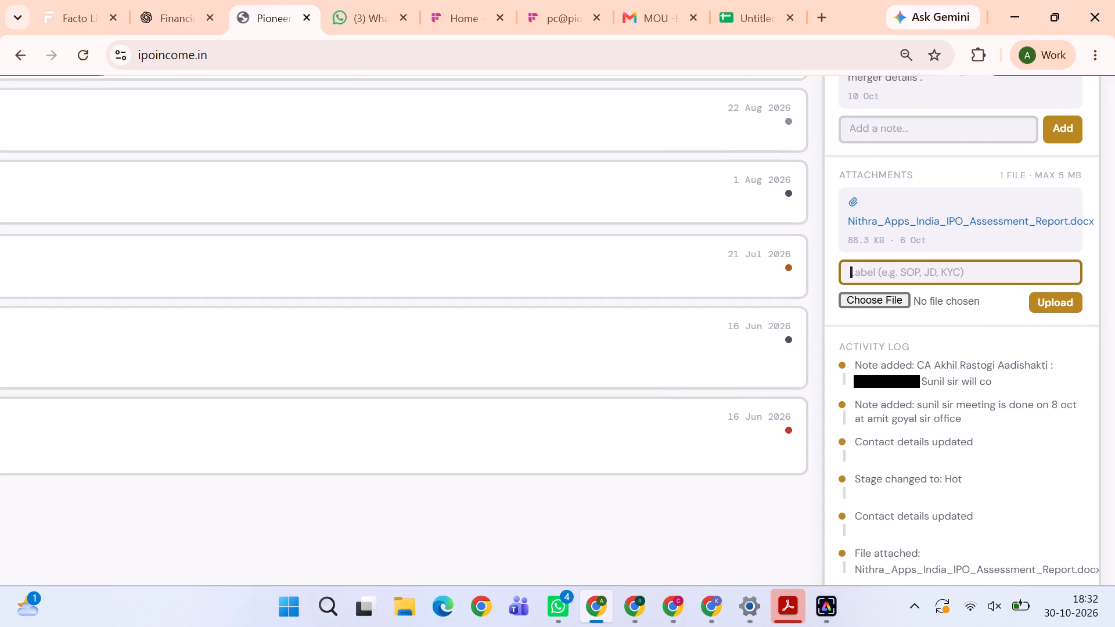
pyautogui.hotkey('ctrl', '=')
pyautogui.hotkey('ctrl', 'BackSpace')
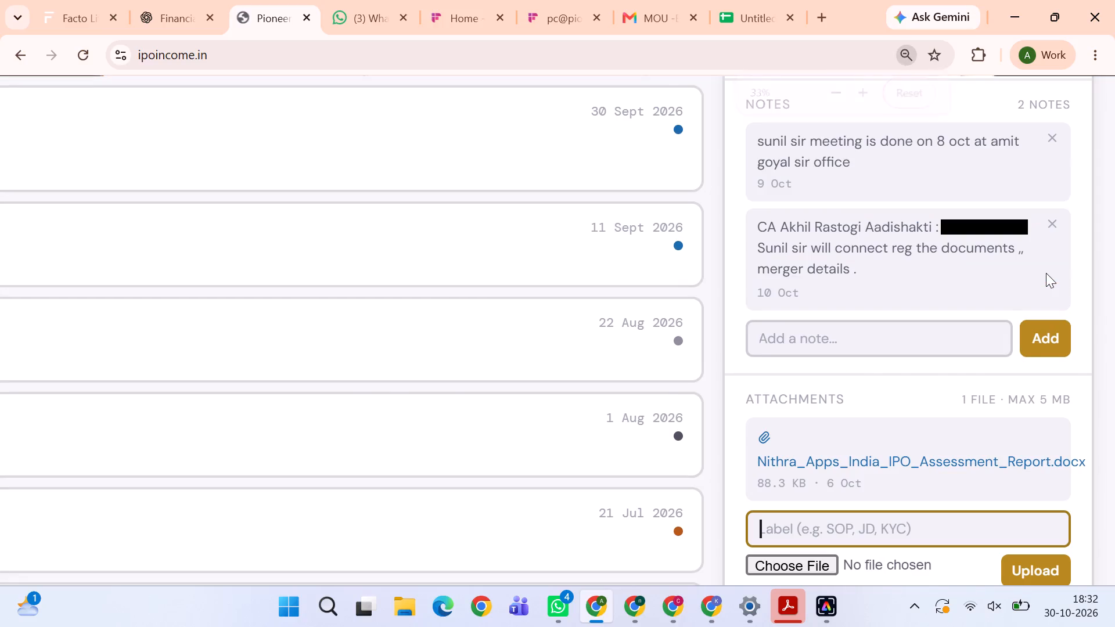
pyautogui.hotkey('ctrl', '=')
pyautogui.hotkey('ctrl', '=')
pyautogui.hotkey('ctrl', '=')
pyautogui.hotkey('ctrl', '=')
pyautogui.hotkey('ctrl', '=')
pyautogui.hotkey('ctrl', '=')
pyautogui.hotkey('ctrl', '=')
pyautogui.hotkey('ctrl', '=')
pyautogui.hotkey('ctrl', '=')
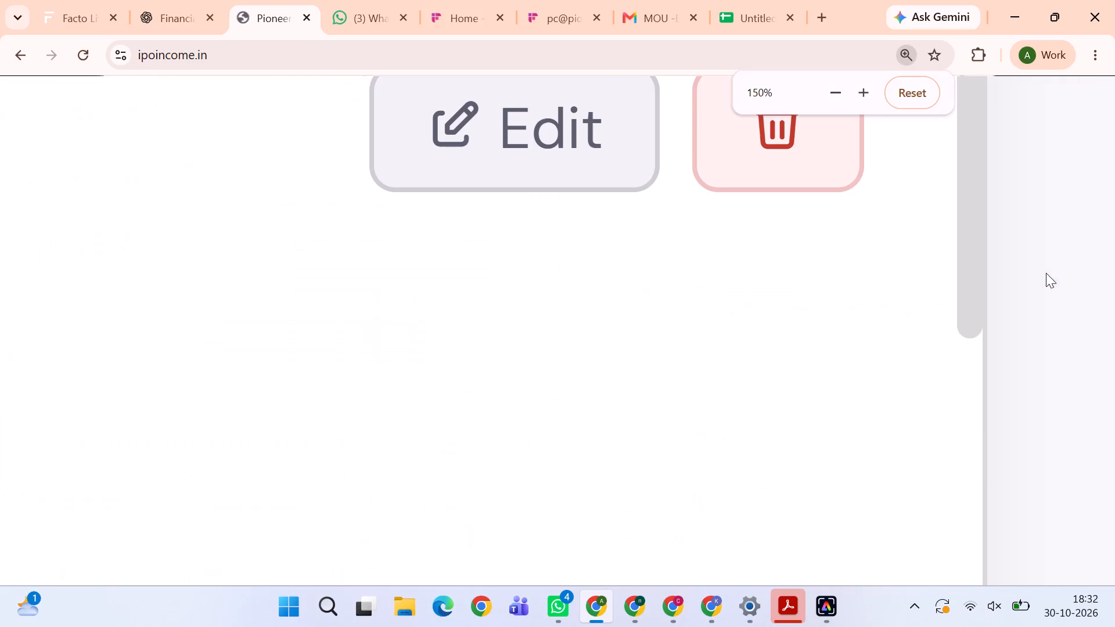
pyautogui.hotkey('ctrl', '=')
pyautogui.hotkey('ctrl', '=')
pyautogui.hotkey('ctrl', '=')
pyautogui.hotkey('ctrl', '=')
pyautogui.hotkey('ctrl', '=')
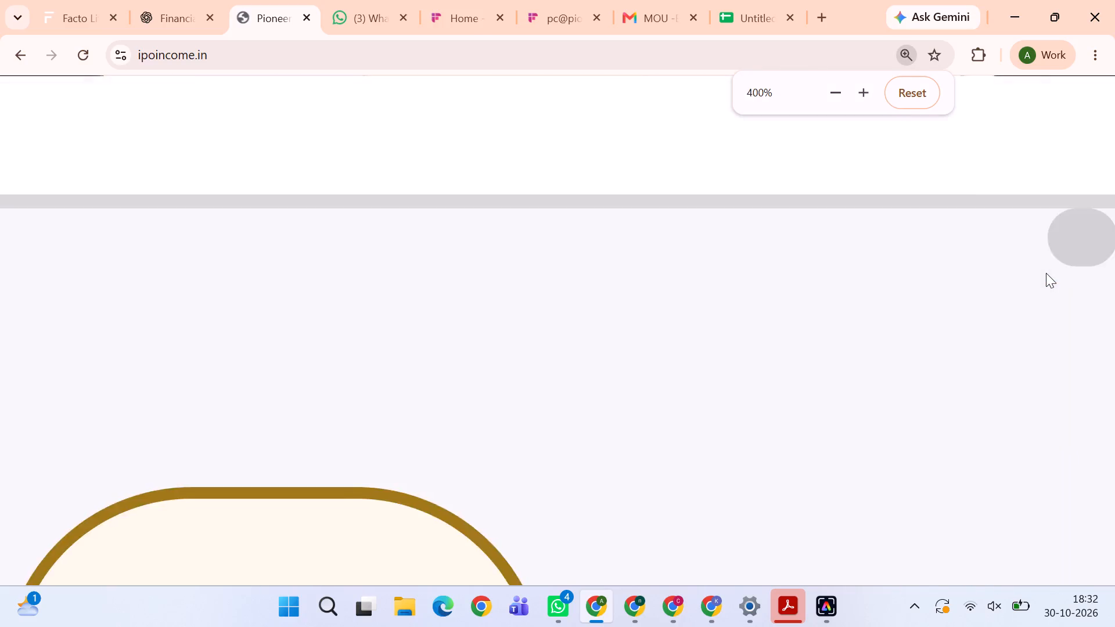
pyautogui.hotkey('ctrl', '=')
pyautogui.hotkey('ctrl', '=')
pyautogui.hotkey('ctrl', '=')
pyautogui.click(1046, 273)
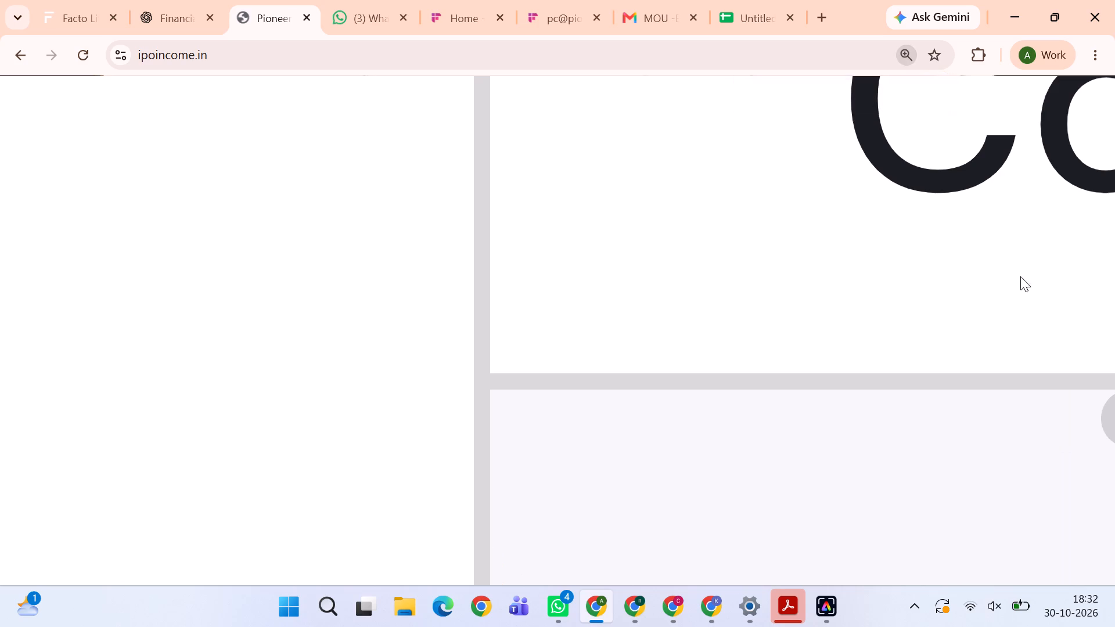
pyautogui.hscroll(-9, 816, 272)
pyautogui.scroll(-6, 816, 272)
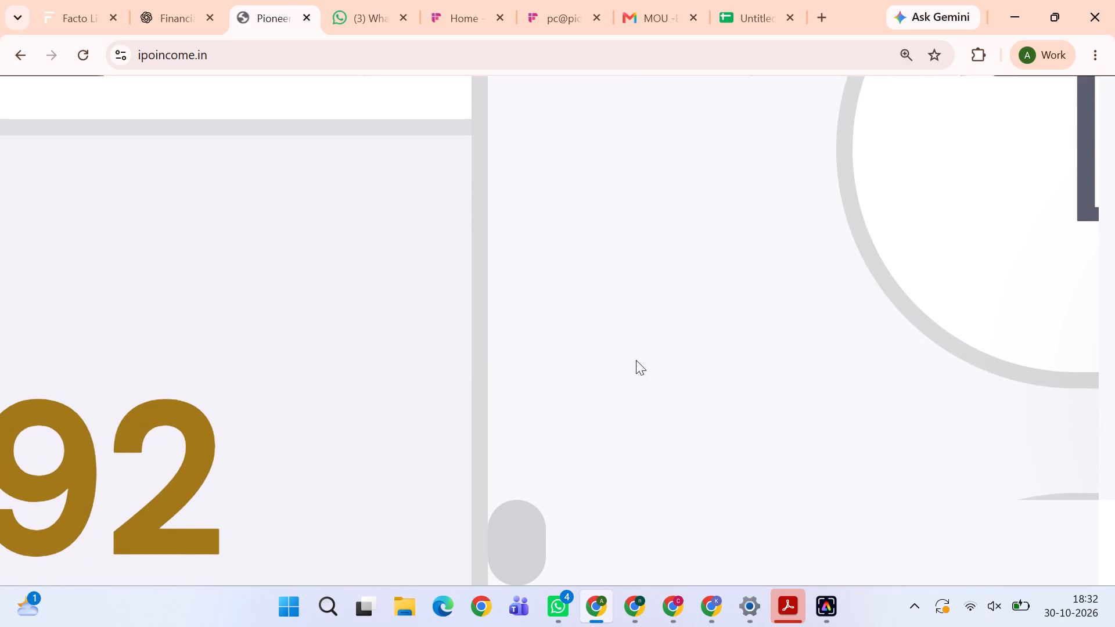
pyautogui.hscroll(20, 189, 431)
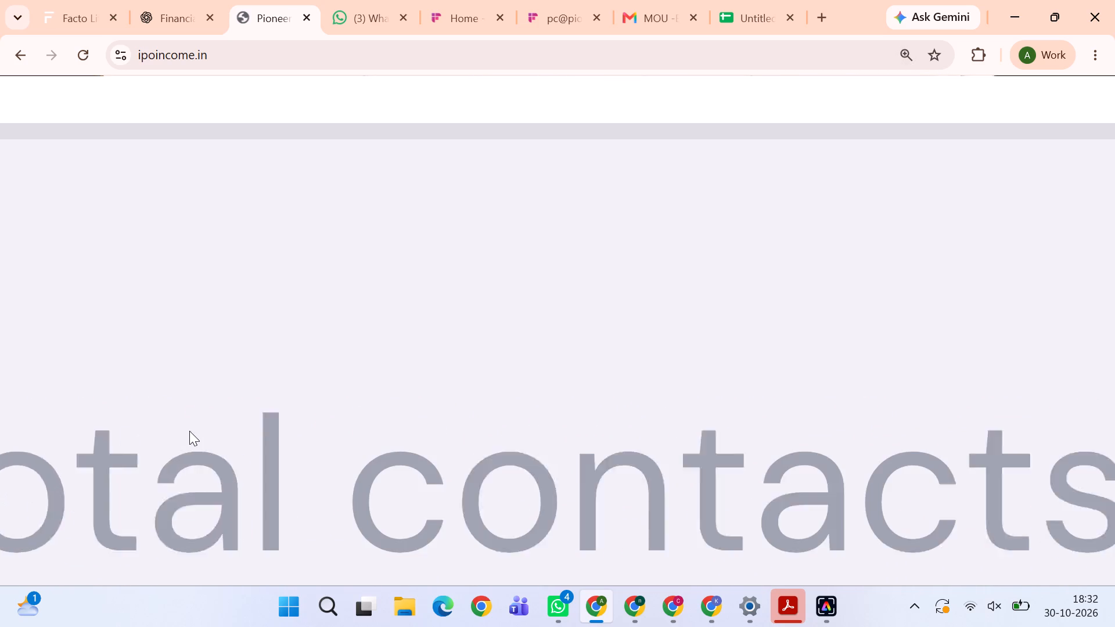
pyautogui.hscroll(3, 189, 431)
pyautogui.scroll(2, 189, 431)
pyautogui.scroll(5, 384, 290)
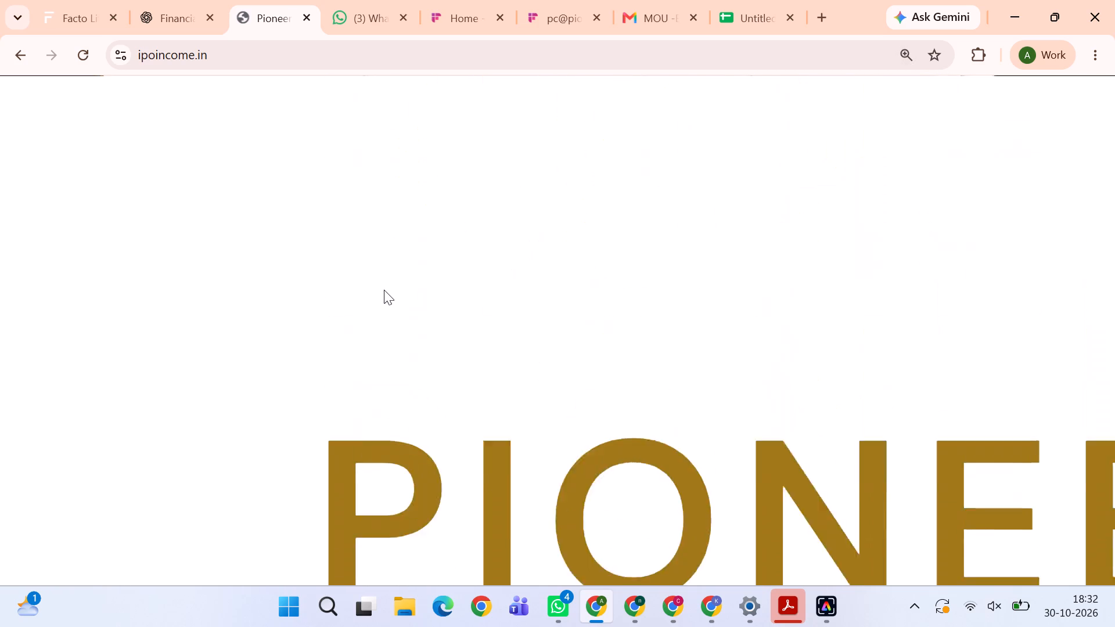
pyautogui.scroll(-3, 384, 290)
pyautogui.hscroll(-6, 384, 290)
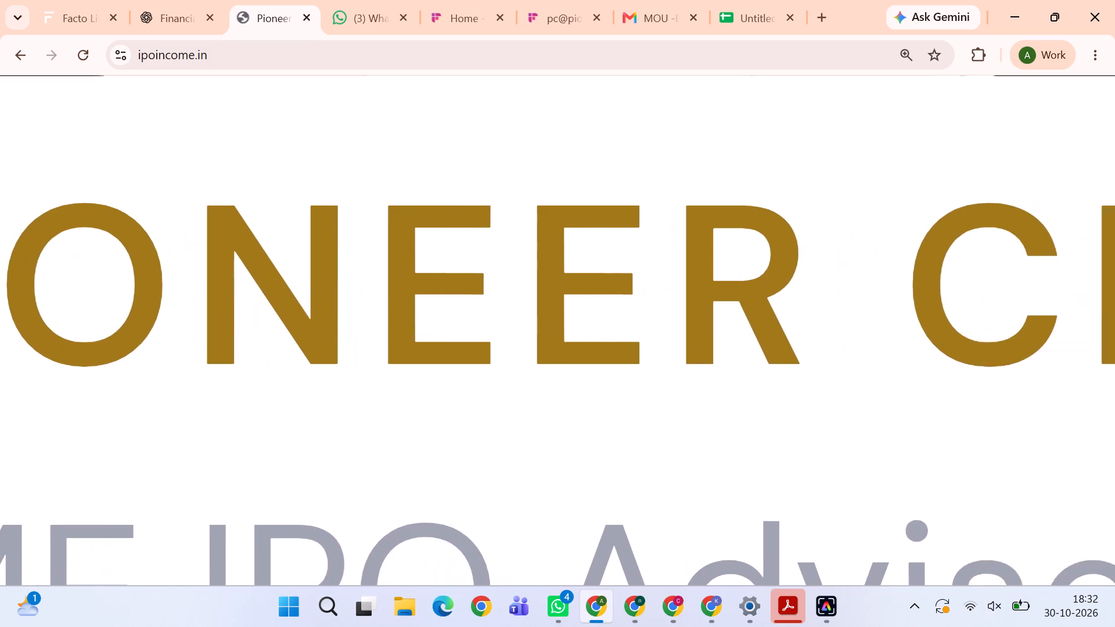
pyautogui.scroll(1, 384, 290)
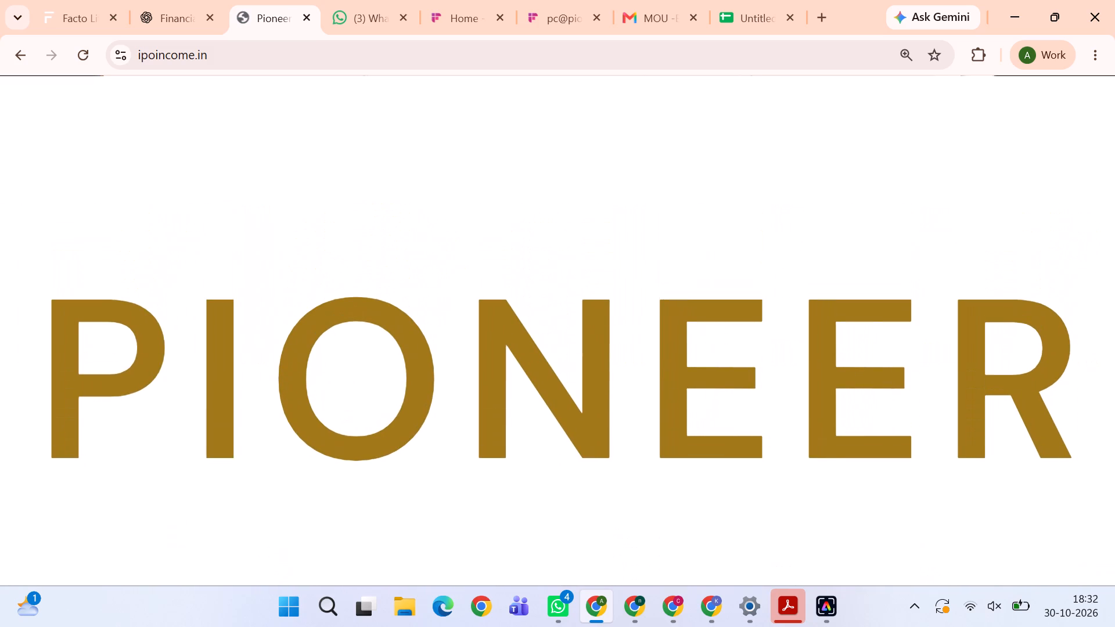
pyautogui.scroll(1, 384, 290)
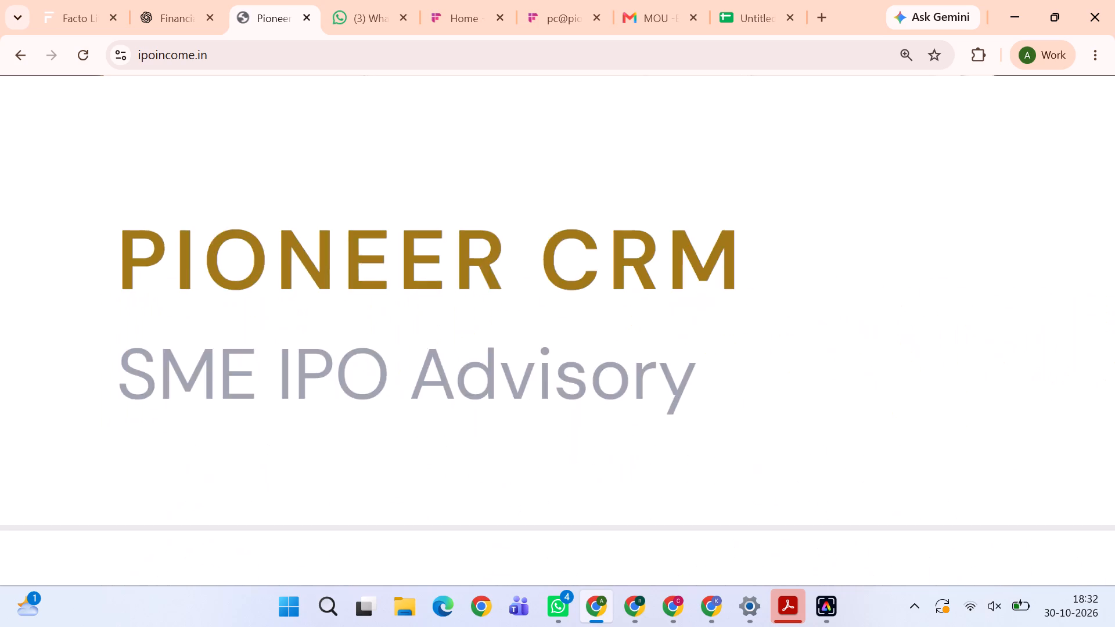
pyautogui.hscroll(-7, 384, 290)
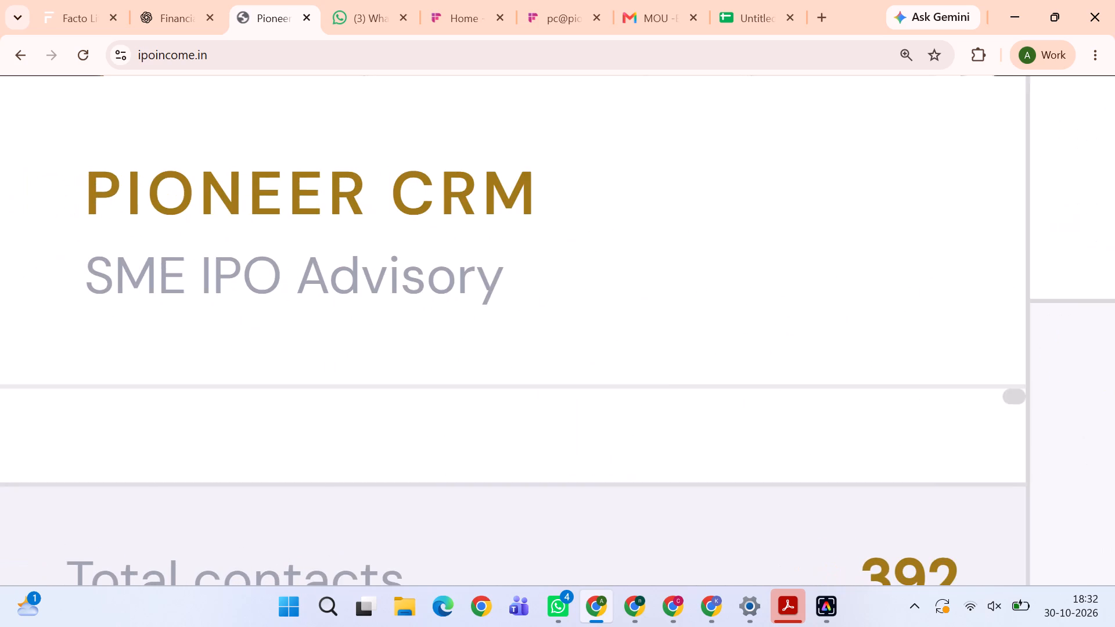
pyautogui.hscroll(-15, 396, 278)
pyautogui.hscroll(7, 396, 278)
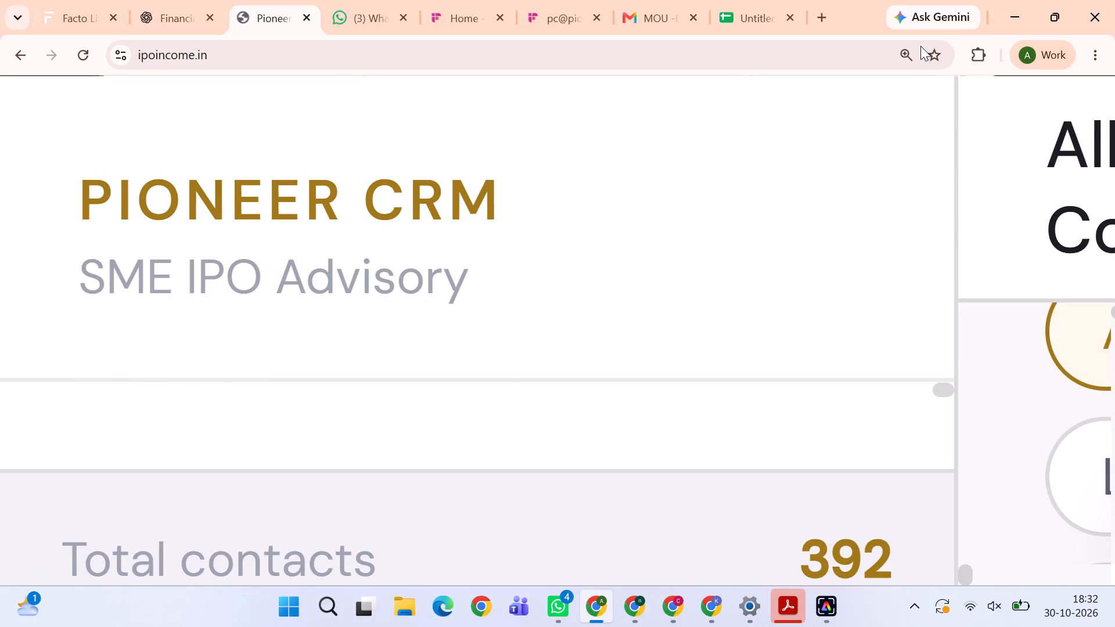
# Reset the page zoom of the CRM contacts page to its default.
pyautogui.click(895, 54)
pyautogui.click(927, 105)
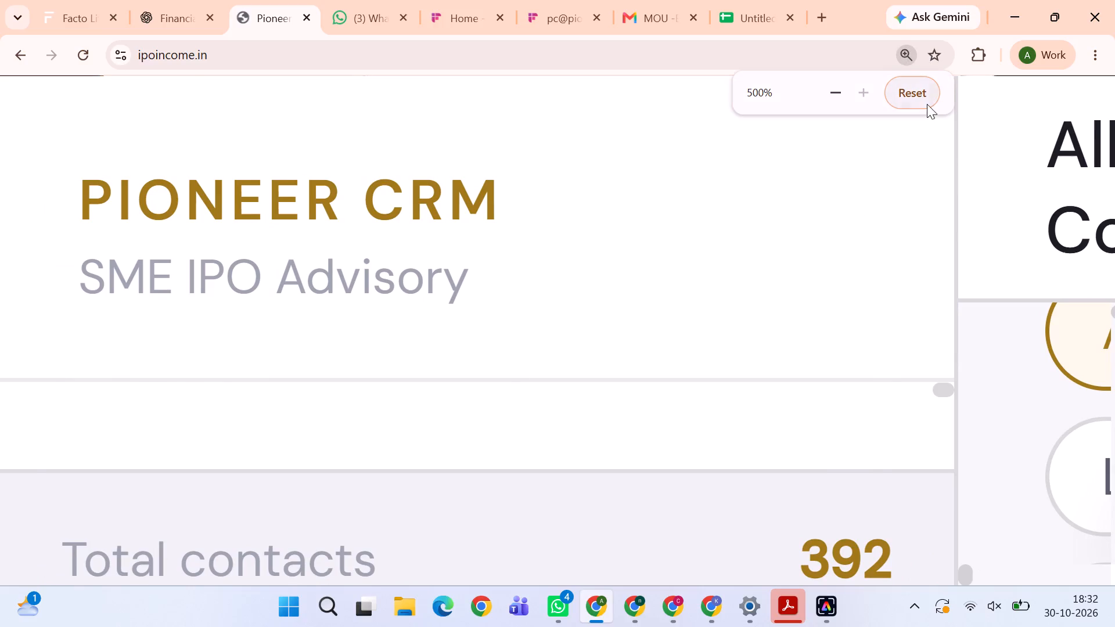
pyautogui.click(873, 174)
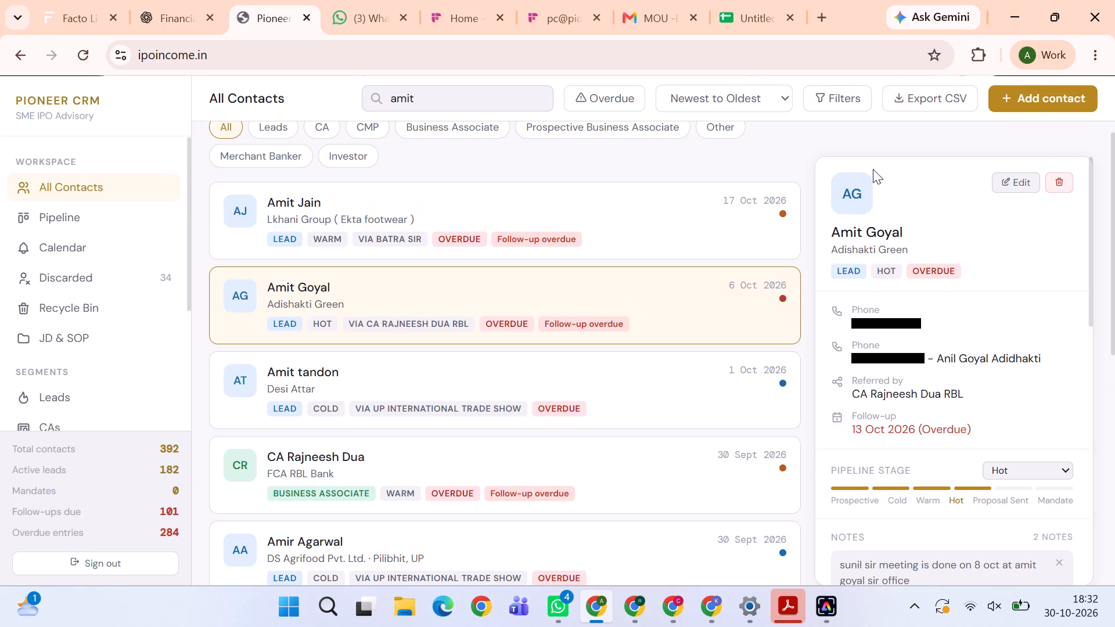
# Preview the Nithra_Apps_India_IPO_Assessment_Report.docx attachment on the Adishakti Green lead's record, closing the preview after each viewing.
pyautogui.scroll(-2, 1006, 375)
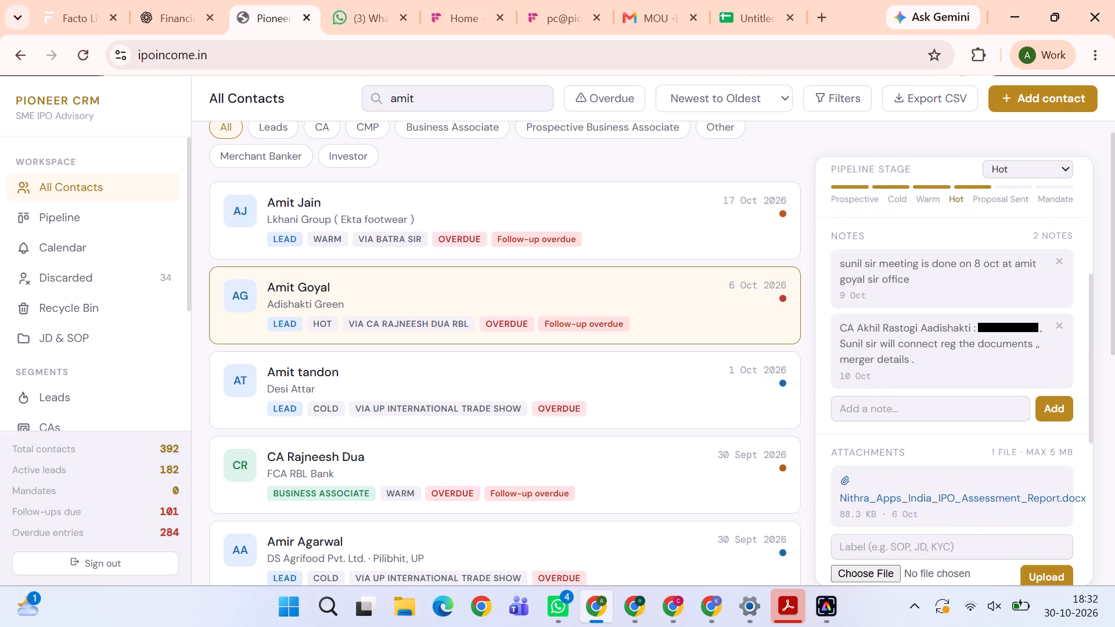
pyautogui.scroll(-1, 1008, 397)
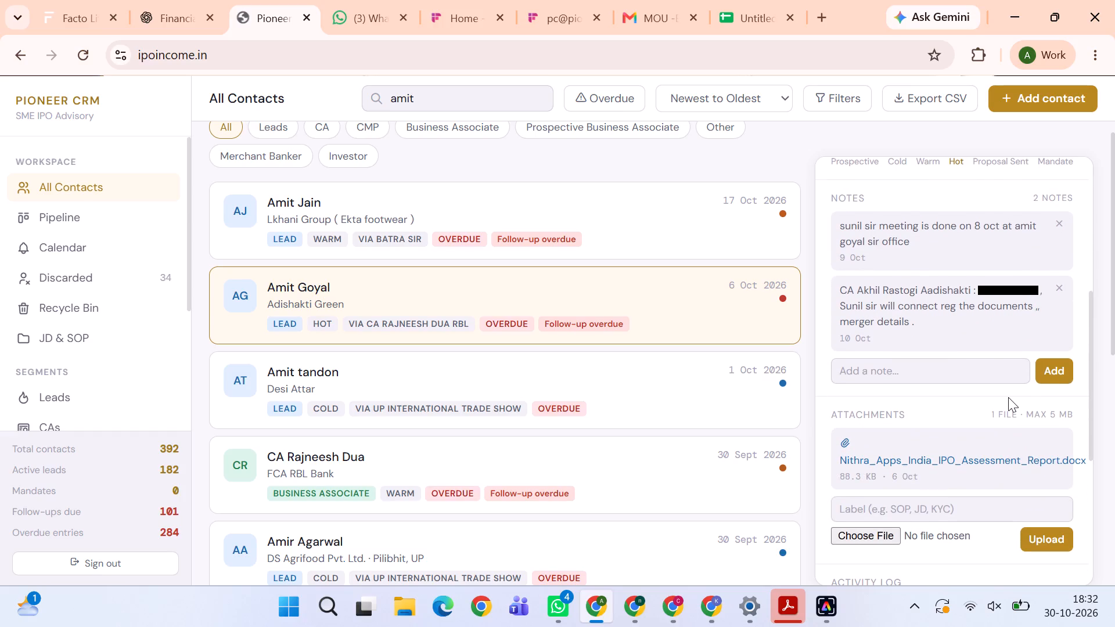
pyautogui.click(922, 508)
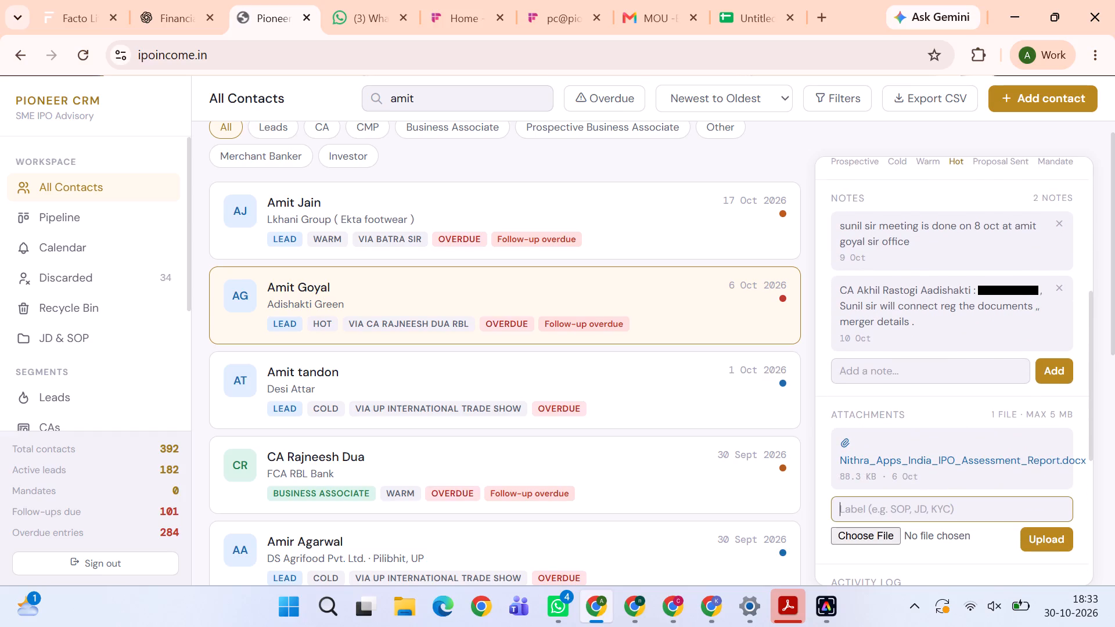
pyautogui.click(843, 441)
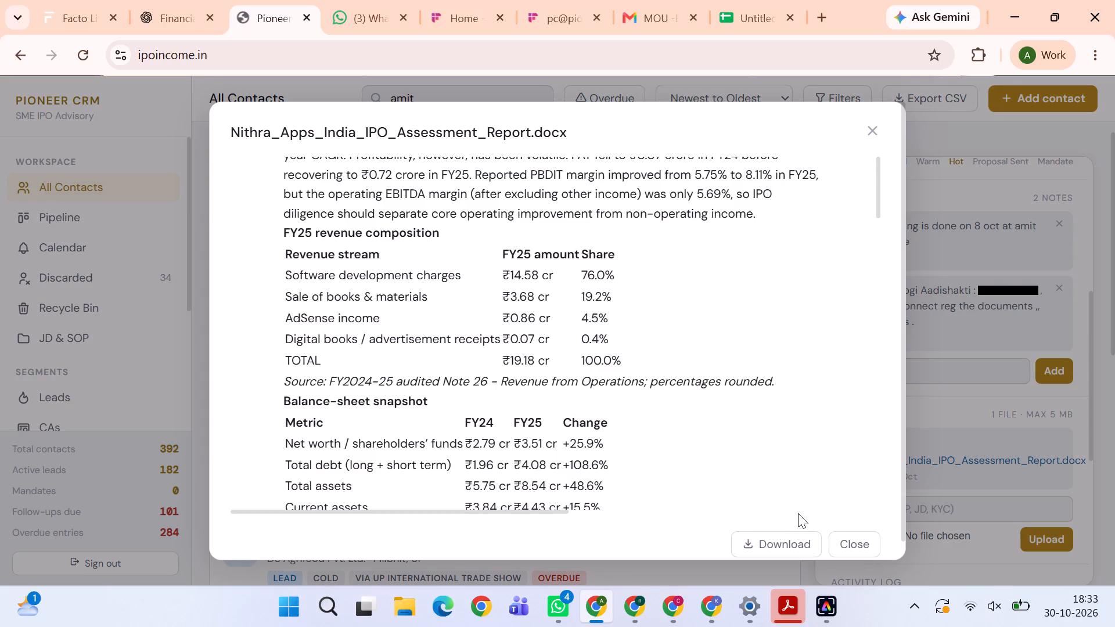
pyautogui.click(853, 542)
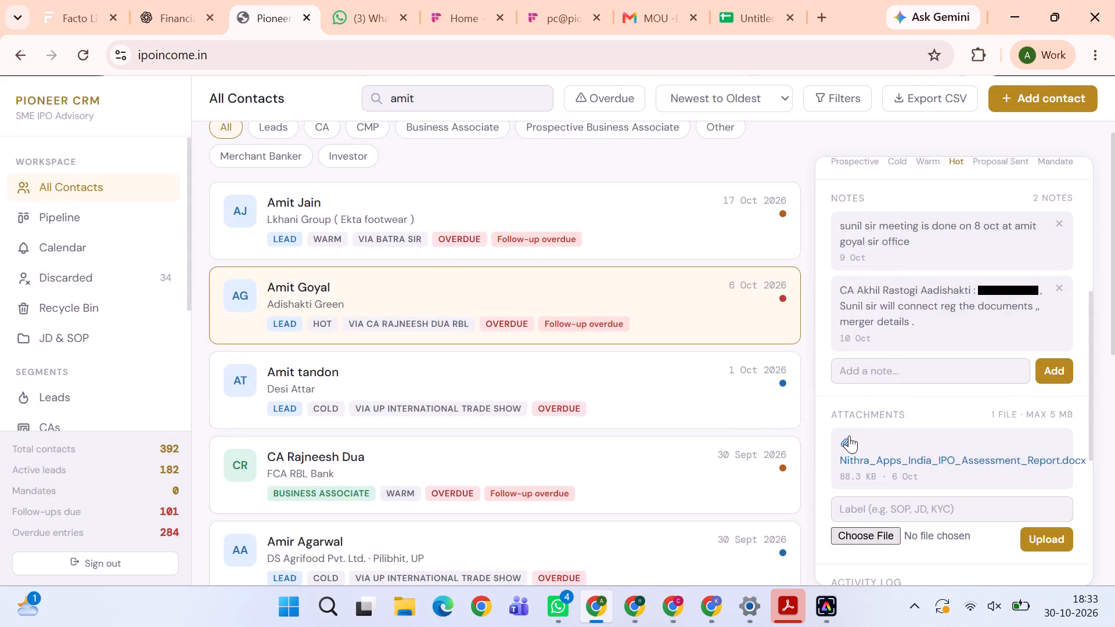
pyautogui.click(850, 437)
pyautogui.click(850, 437)
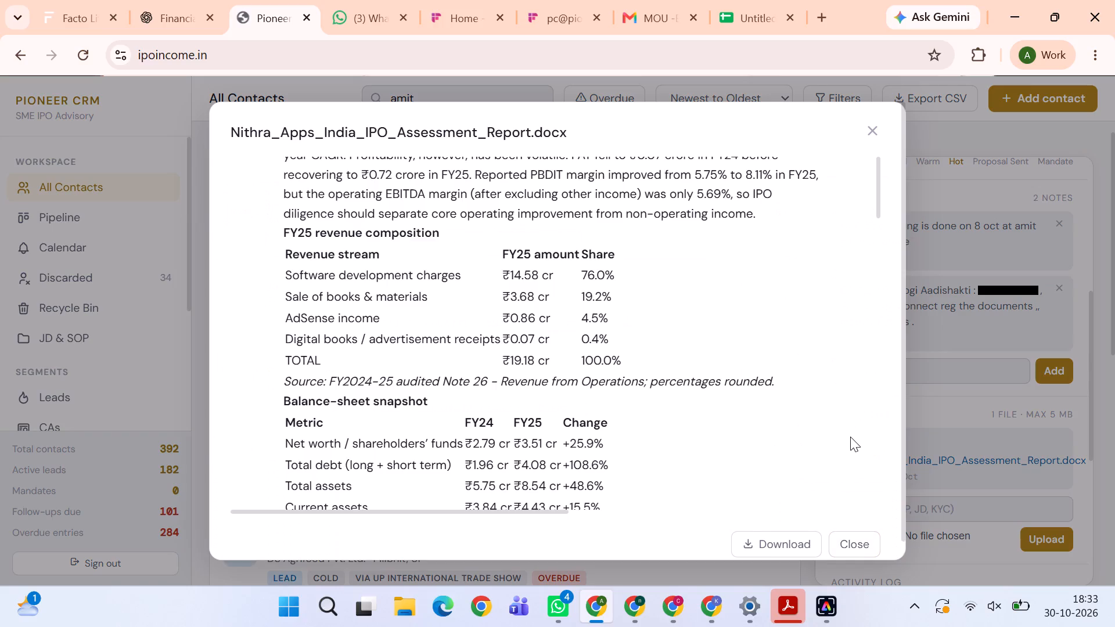
pyautogui.click(874, 121)
pyautogui.click(879, 128)
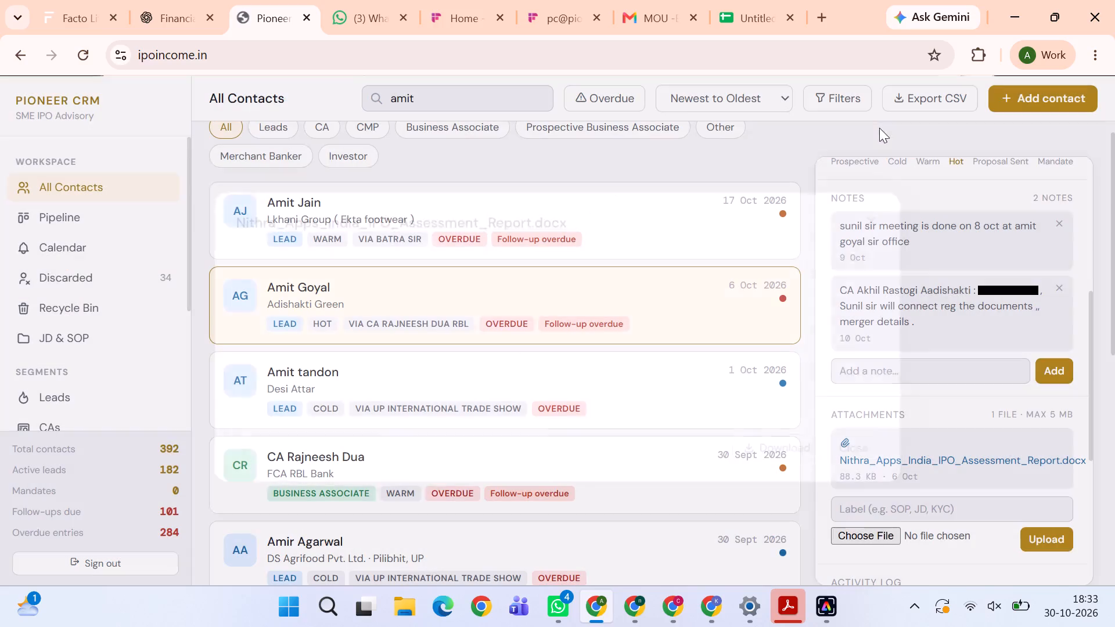
pyautogui.scroll(-1, 976, 413)
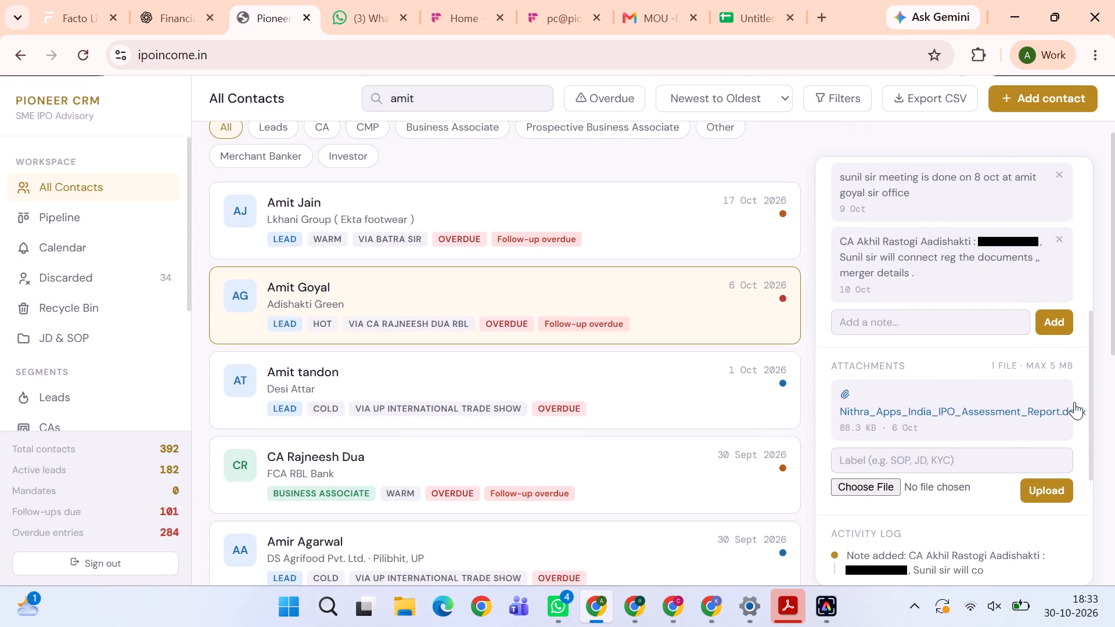
pyautogui.click(1083, 411)
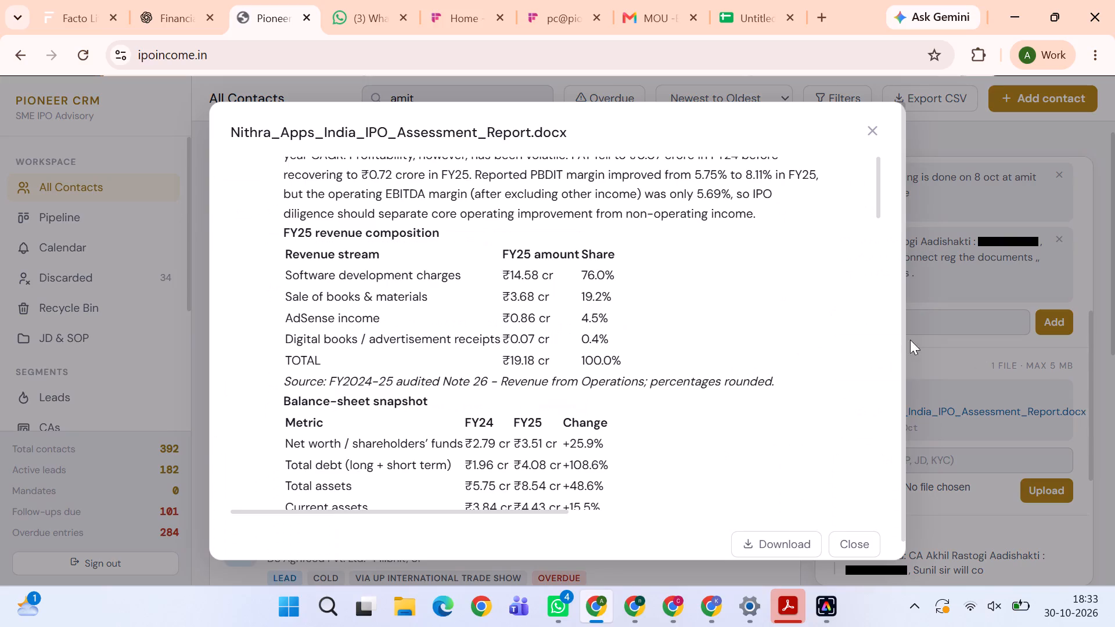
pyautogui.click(873, 124)
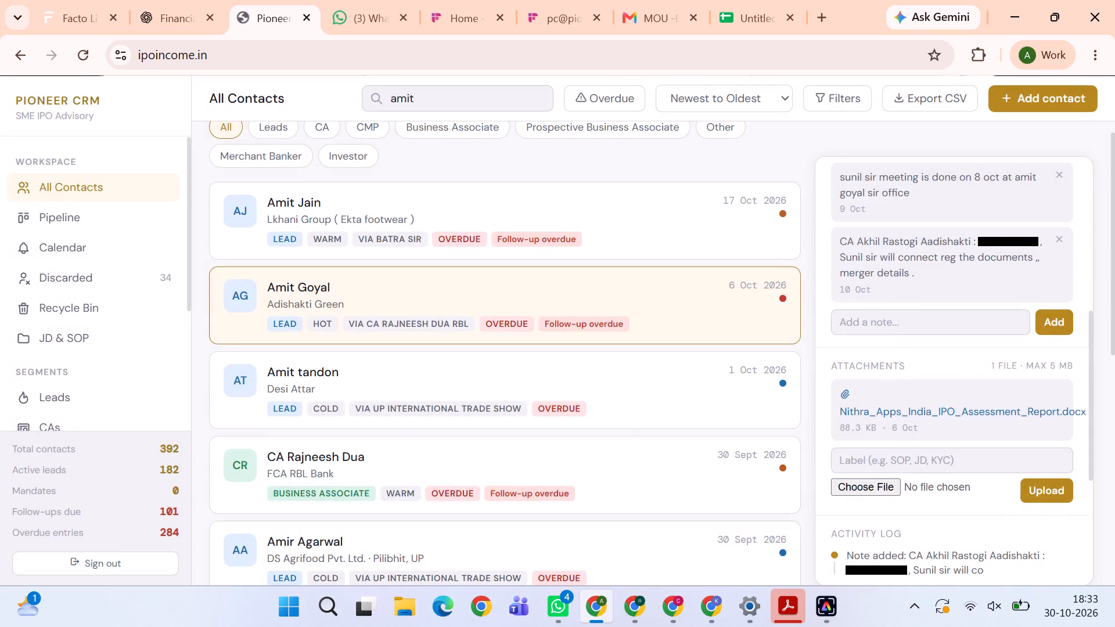
pyautogui.scroll(-2, 934, 452)
pyautogui.scroll(1, 943, 459)
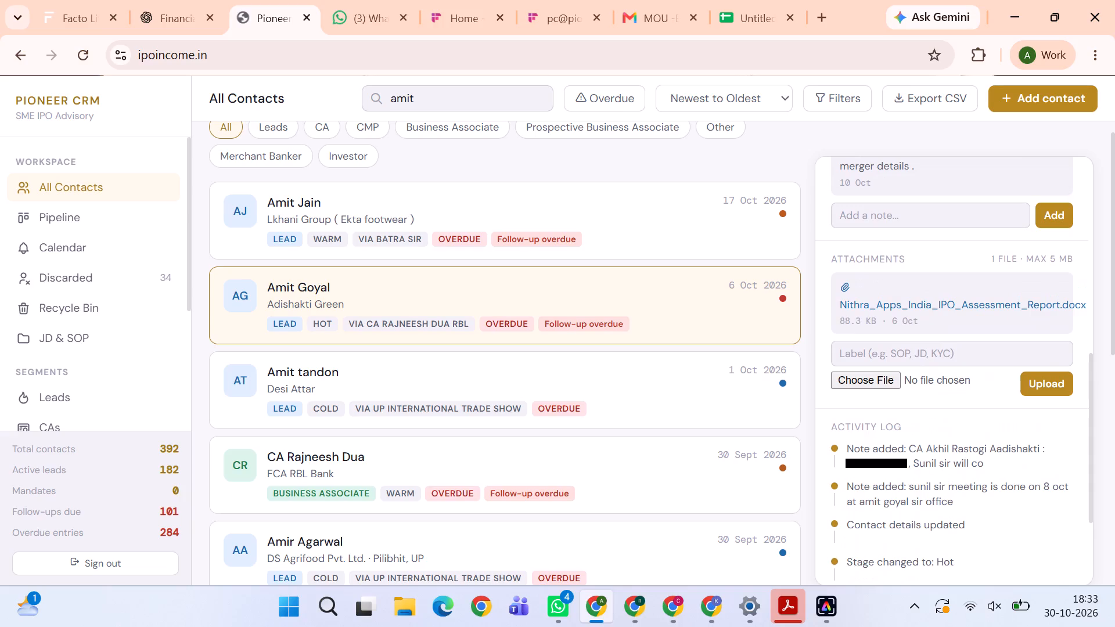
pyautogui.scroll(2, 972, 404)
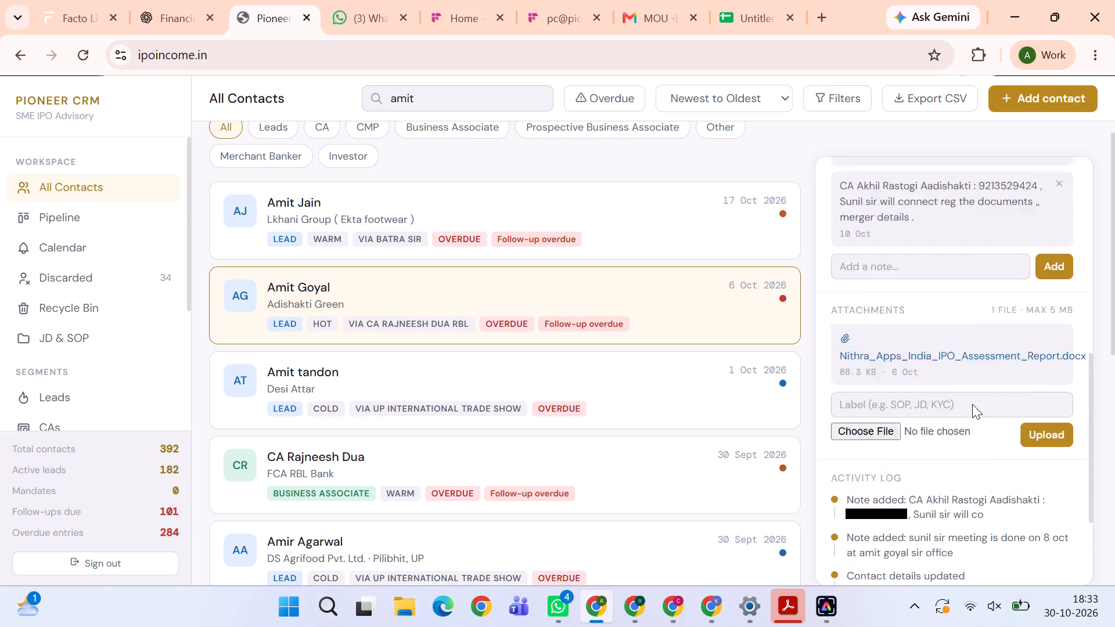
pyautogui.scroll(2, 972, 404)
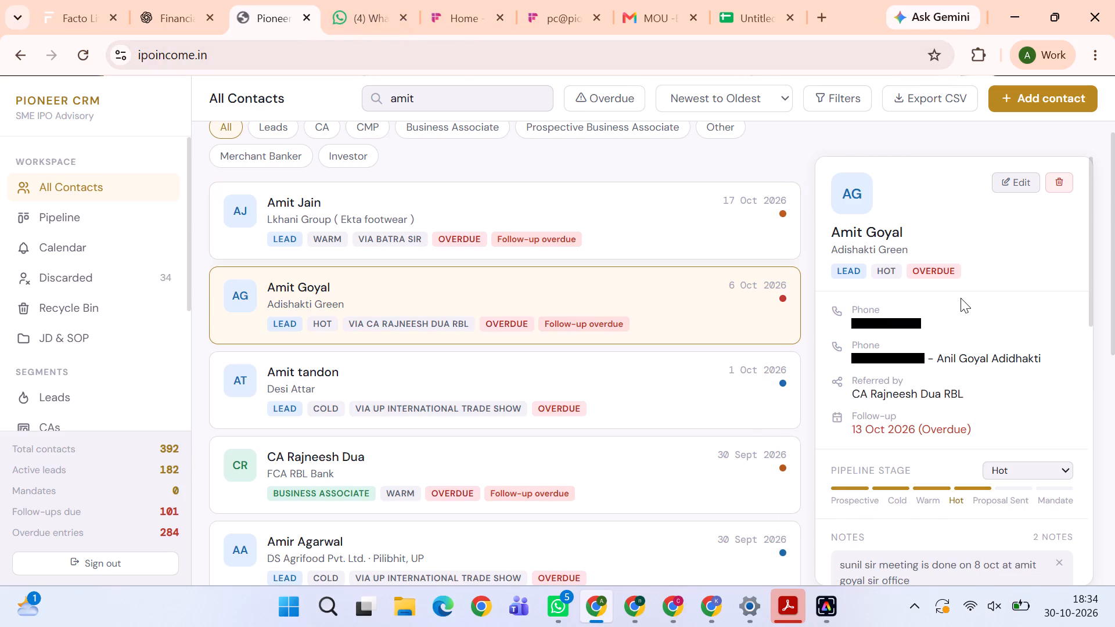
pyautogui.scroll(-2, 961, 298)
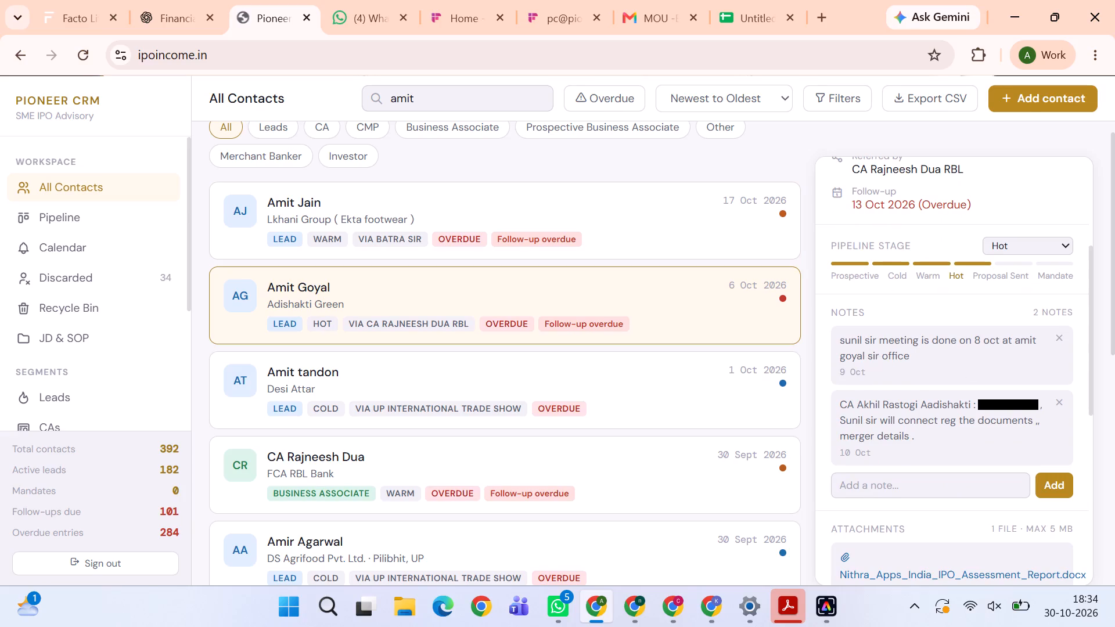
pyautogui.scroll(2, 955, 397)
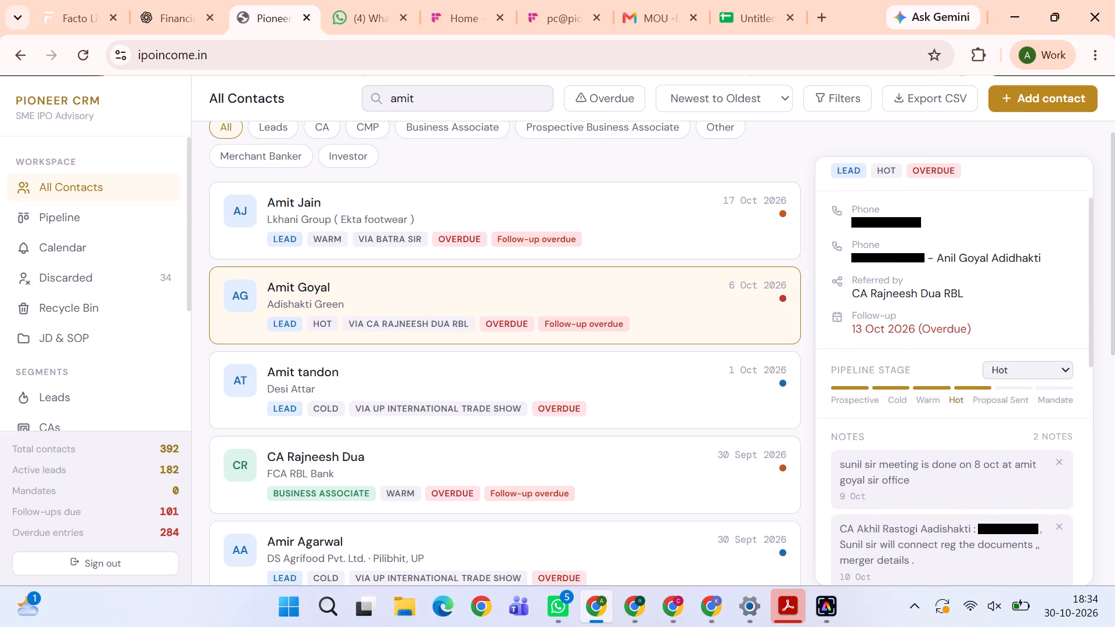
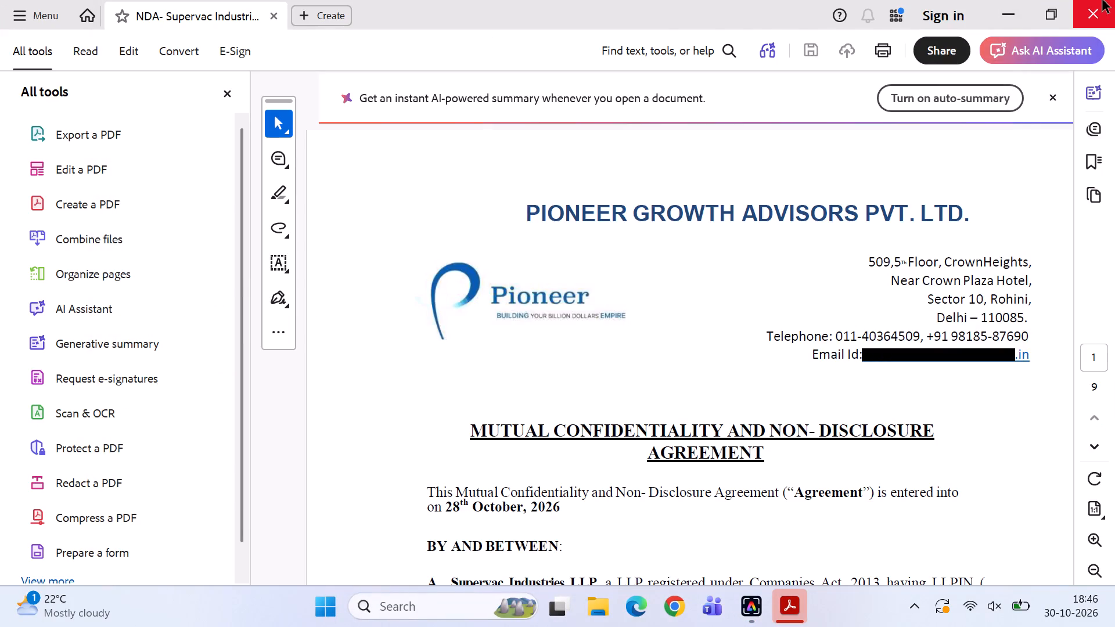
# Close the Supervac Industries NDA PDF and dismiss the Share dialog over the captured My Day table image.
pyautogui.doubleClick(1103, 0)
pyautogui.click(1028, 70)
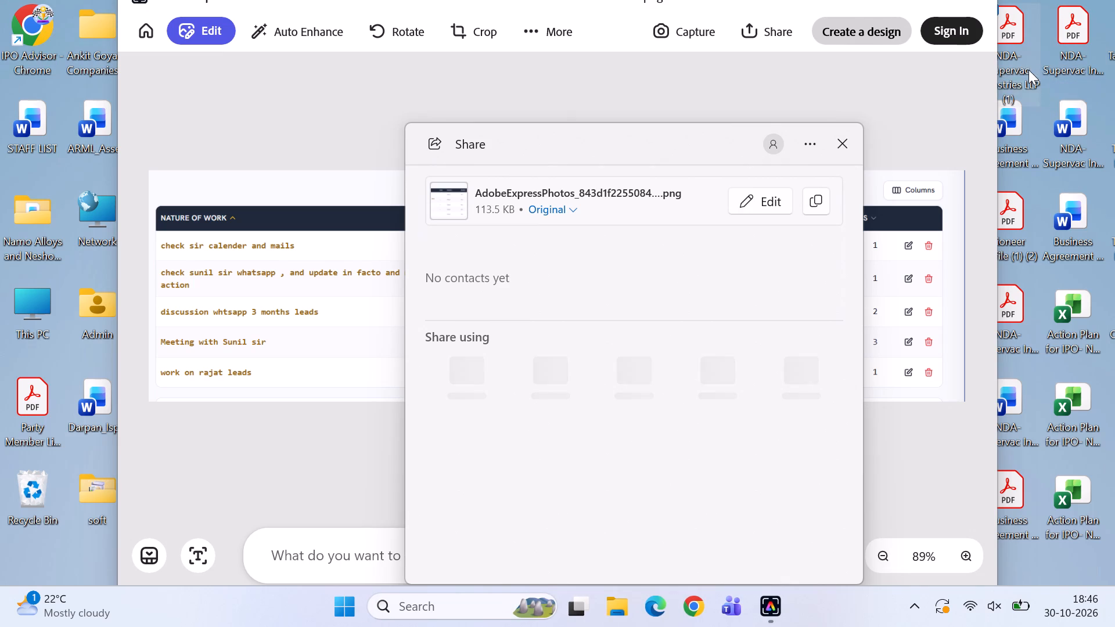
pyautogui.click(846, 146)
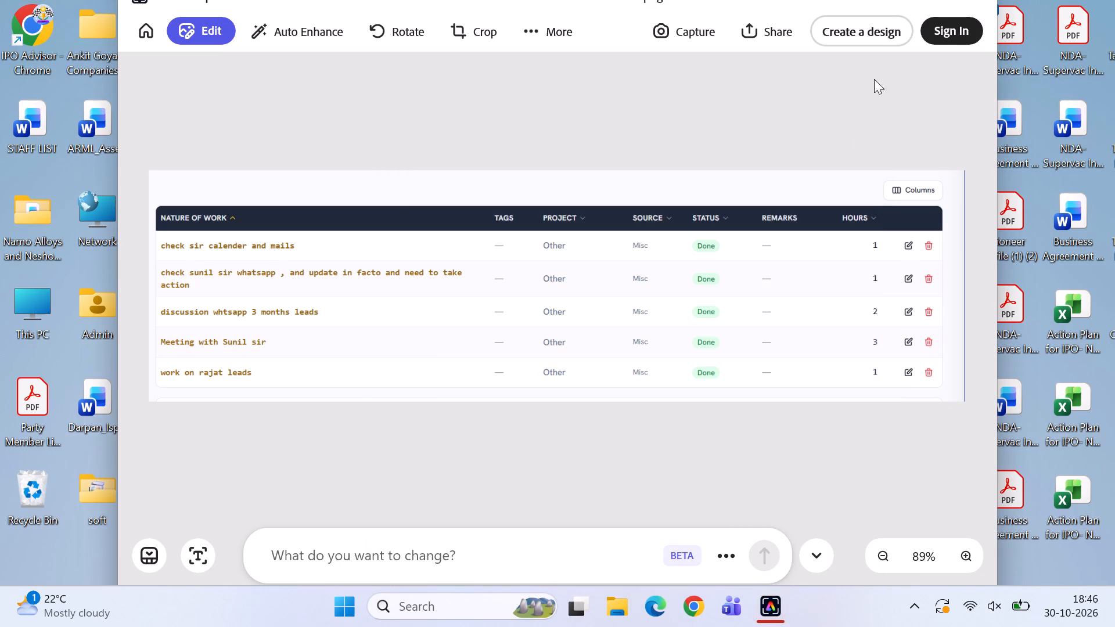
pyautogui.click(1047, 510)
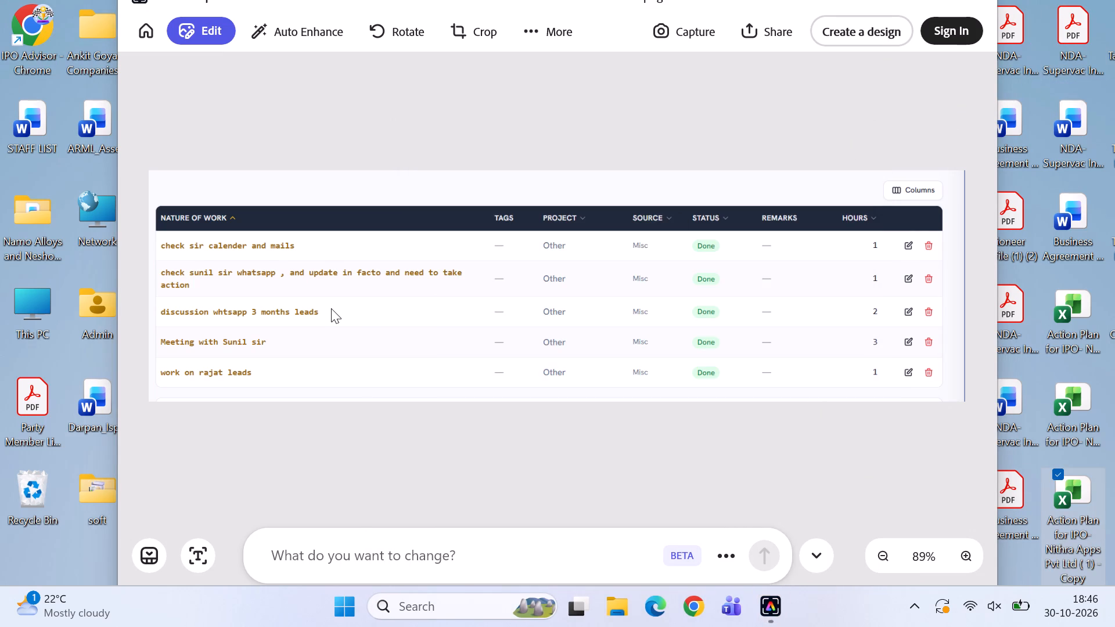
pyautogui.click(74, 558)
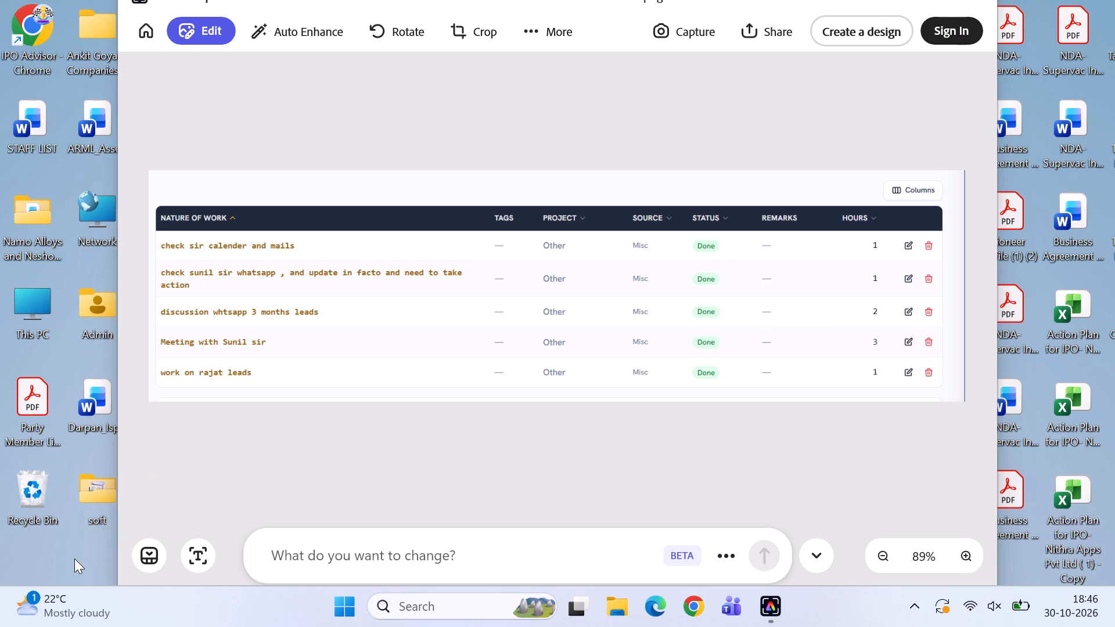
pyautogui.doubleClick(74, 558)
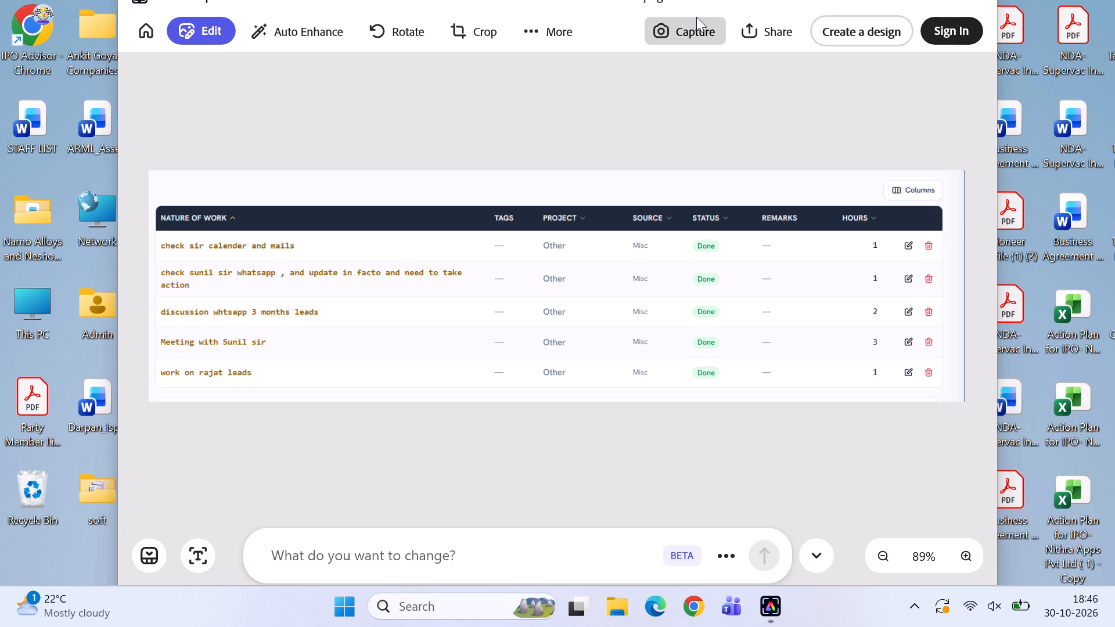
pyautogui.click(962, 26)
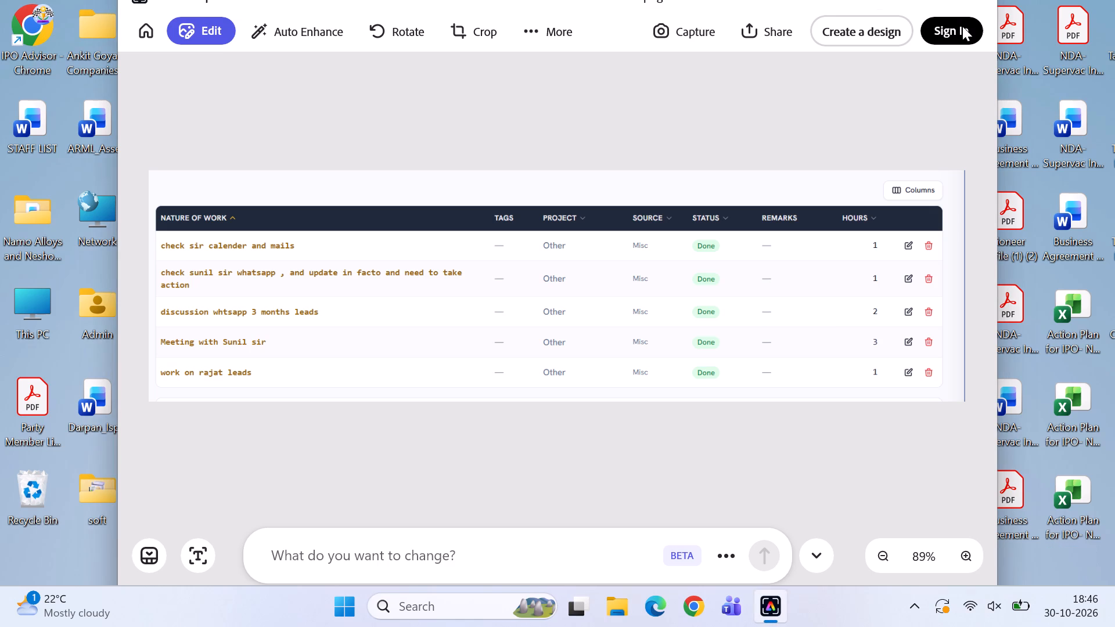
# Open the sharing options for the captured image of the five-row work entries table.
pyautogui.click(894, 13)
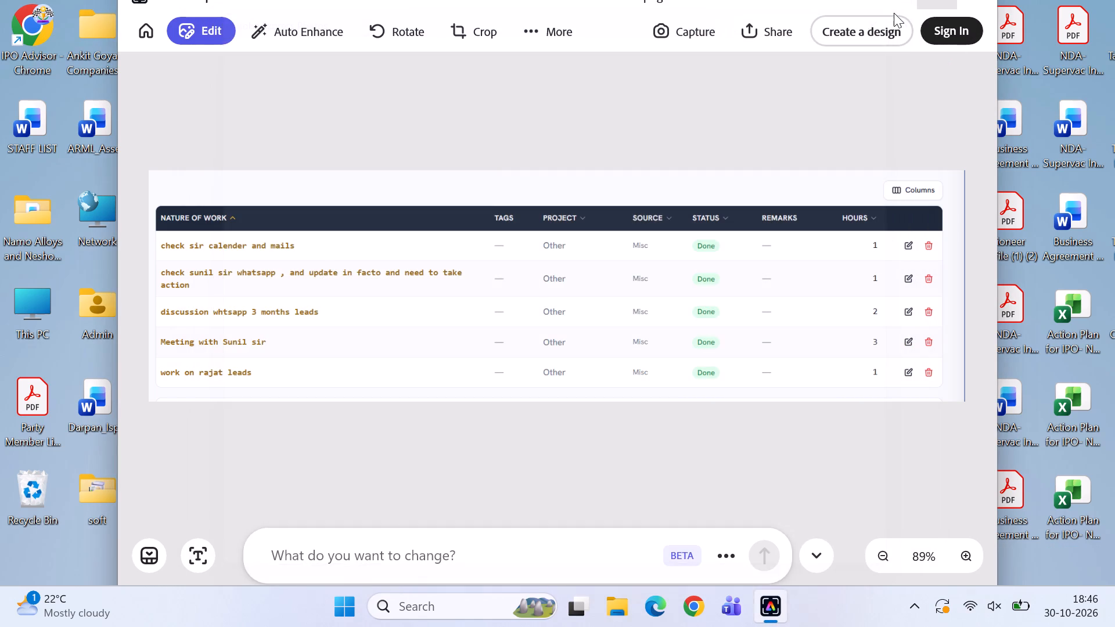
pyautogui.scroll(5, 921, 9)
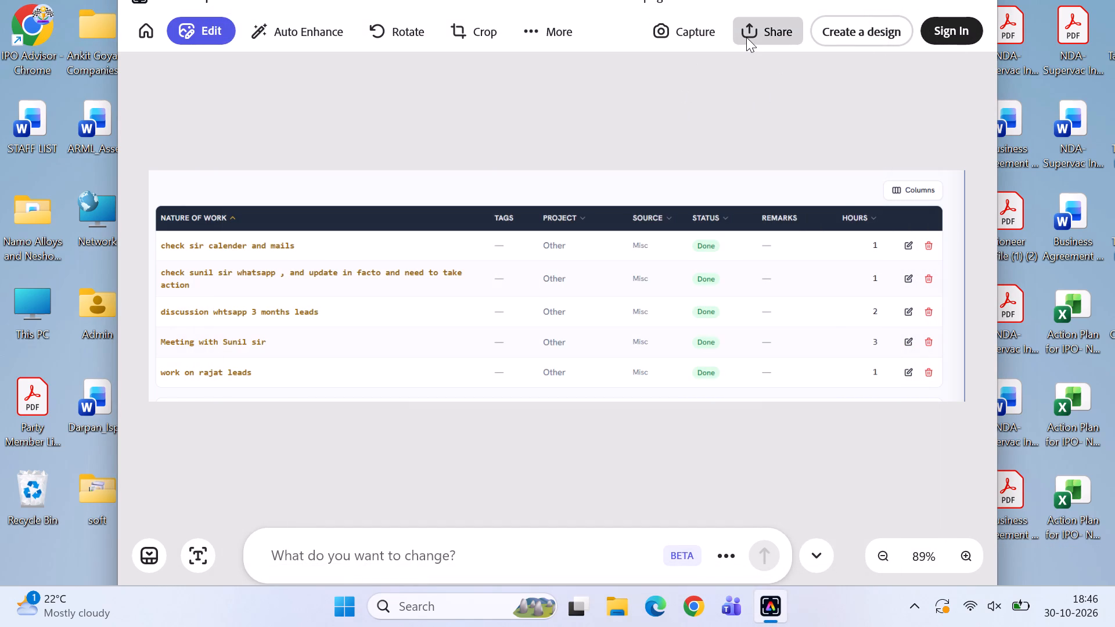
pyautogui.click(746, 37)
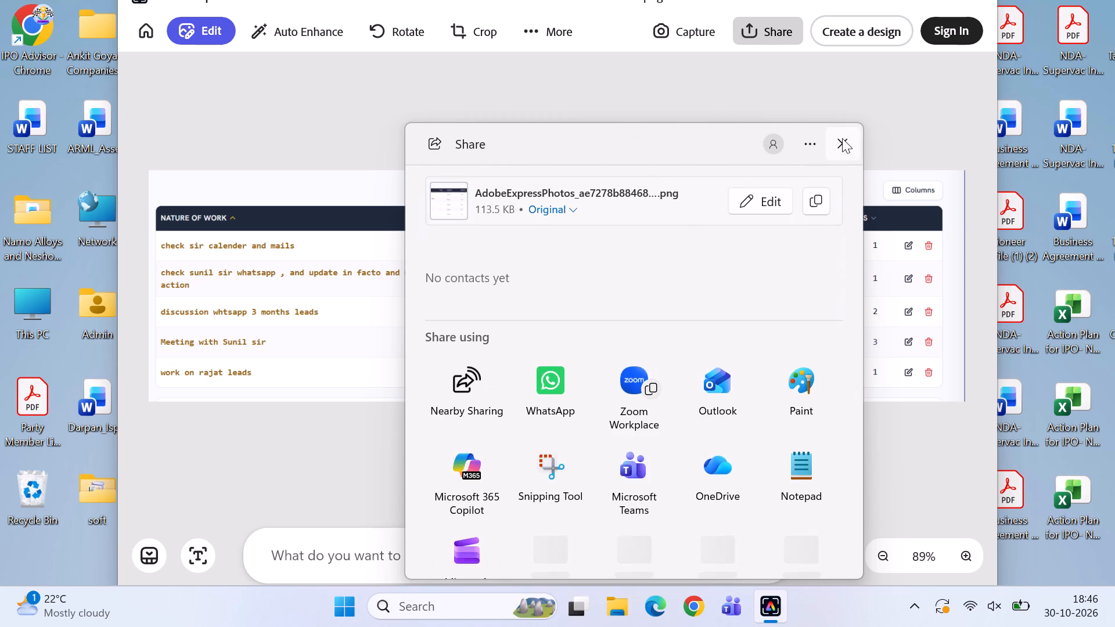
# Dismiss the sharing options and delete the captured image of the five-row work entries table.
pyautogui.tripleClick(842, 138)
pyautogui.click(842, 138)
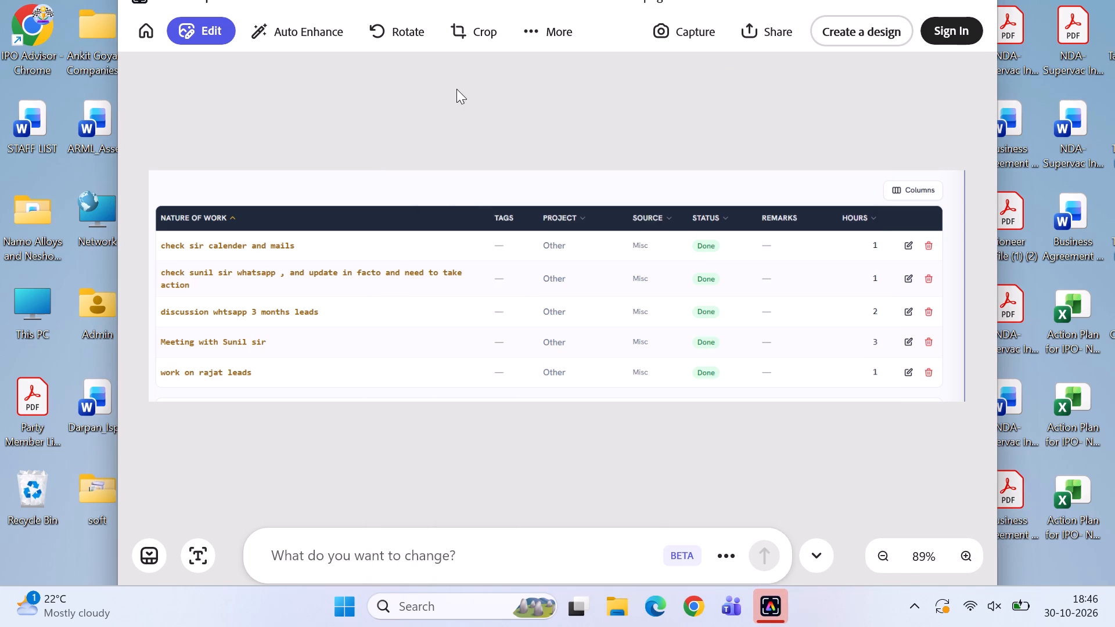
pyautogui.scroll(5, 516, 39)
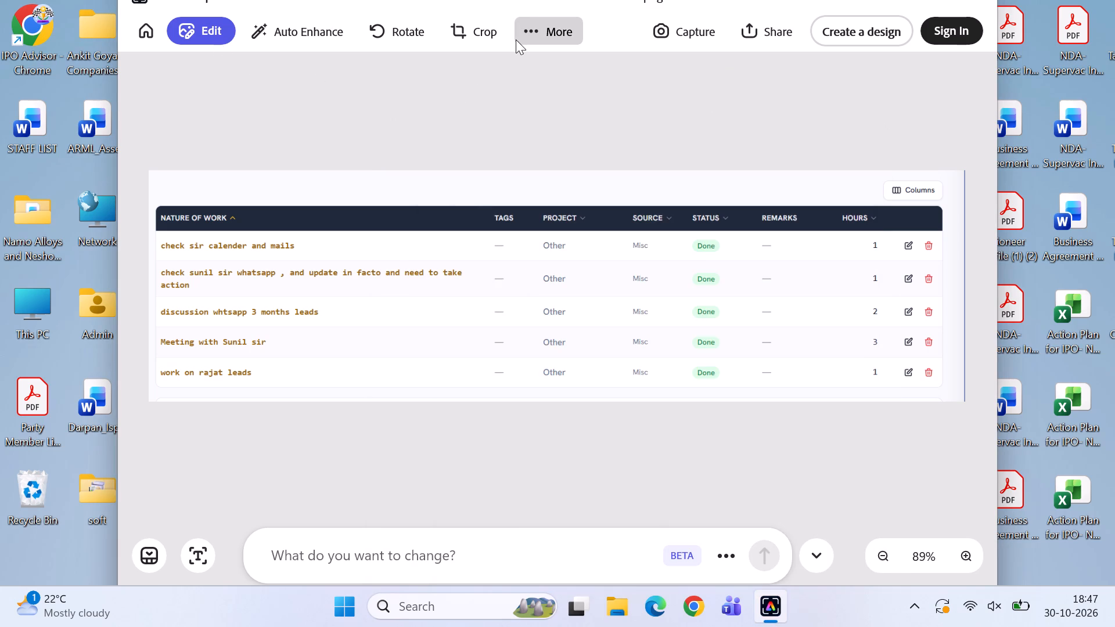
pyautogui.click(545, 34)
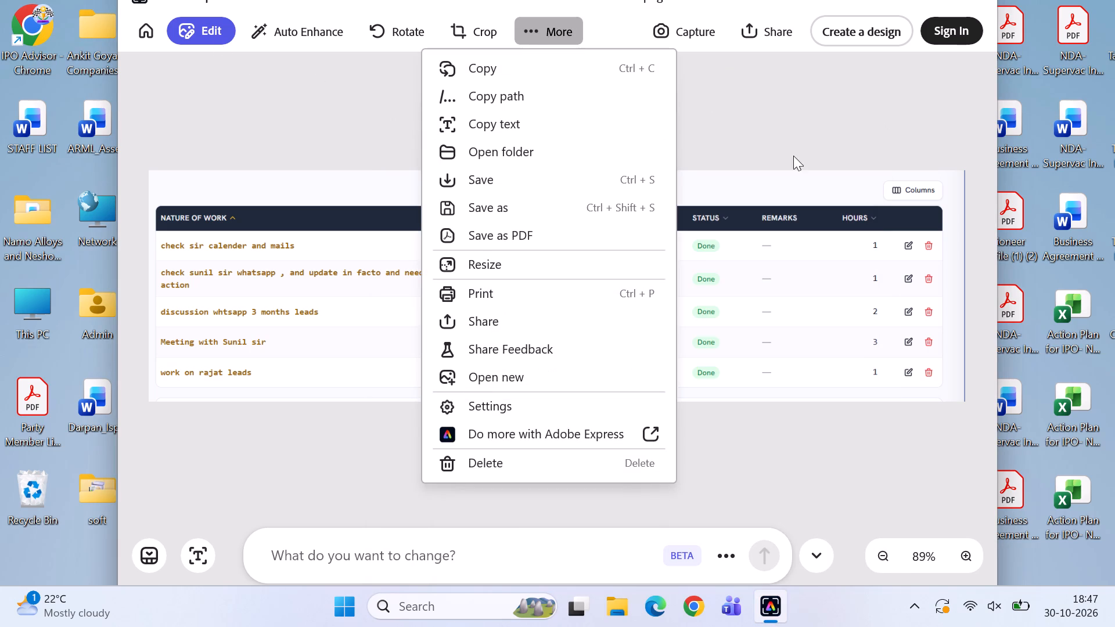
pyautogui.scroll(1, 538, 283)
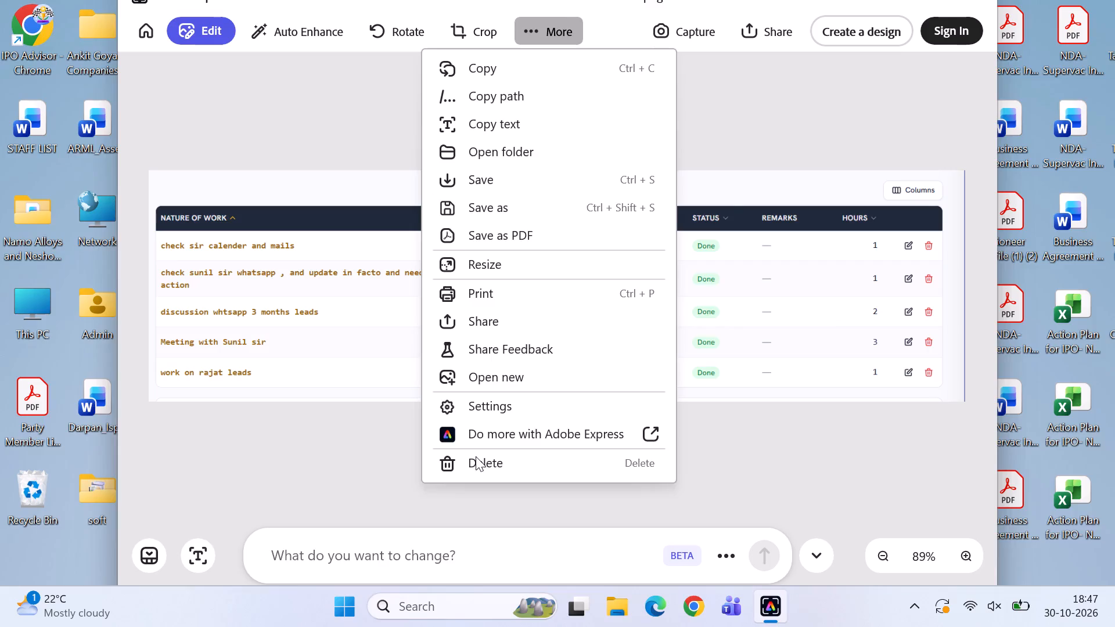
pyautogui.click(476, 456)
pyautogui.click(675, 347)
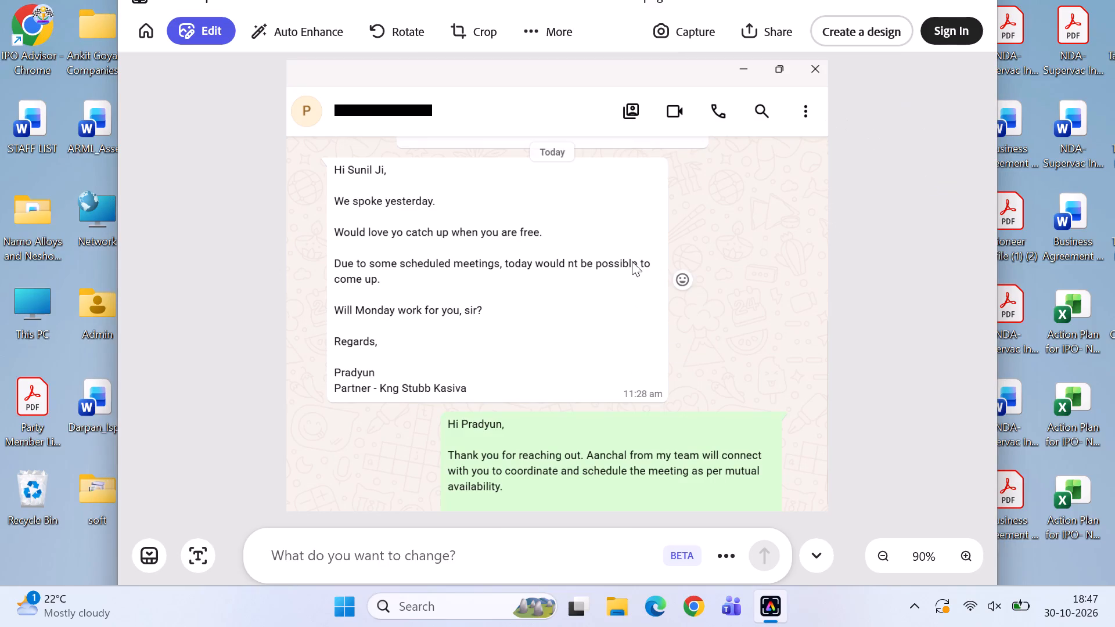
# Delete the two WhatsApp chat screenshots showing the Kng Stubb Kasiva partner's message about meeting on Monday.
pyautogui.click(540, 31)
pyautogui.click(467, 460)
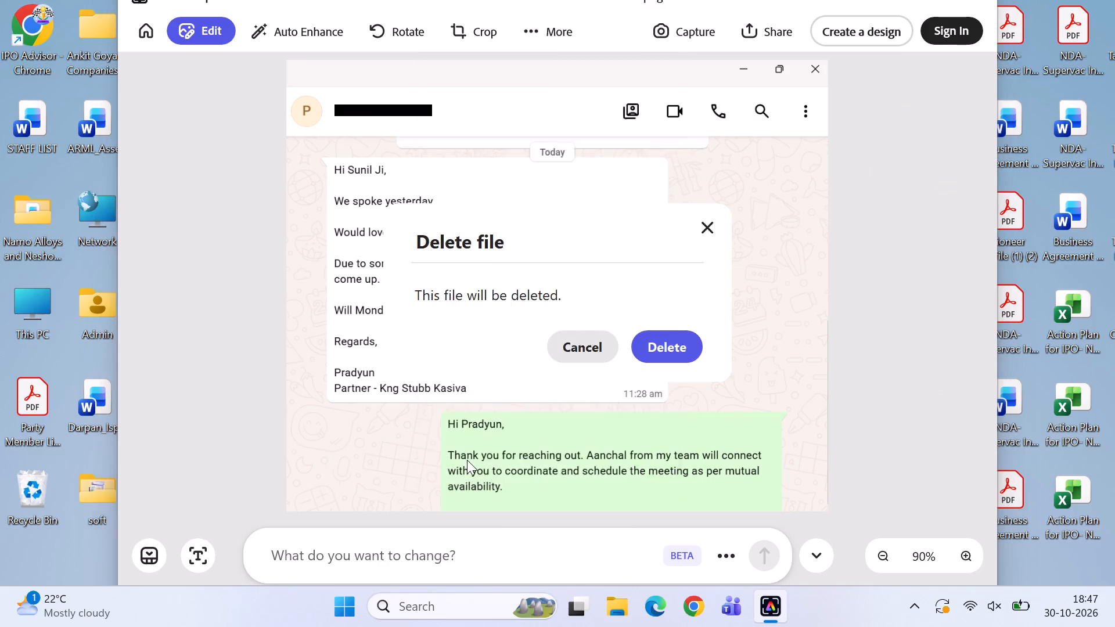
pyautogui.click(667, 356)
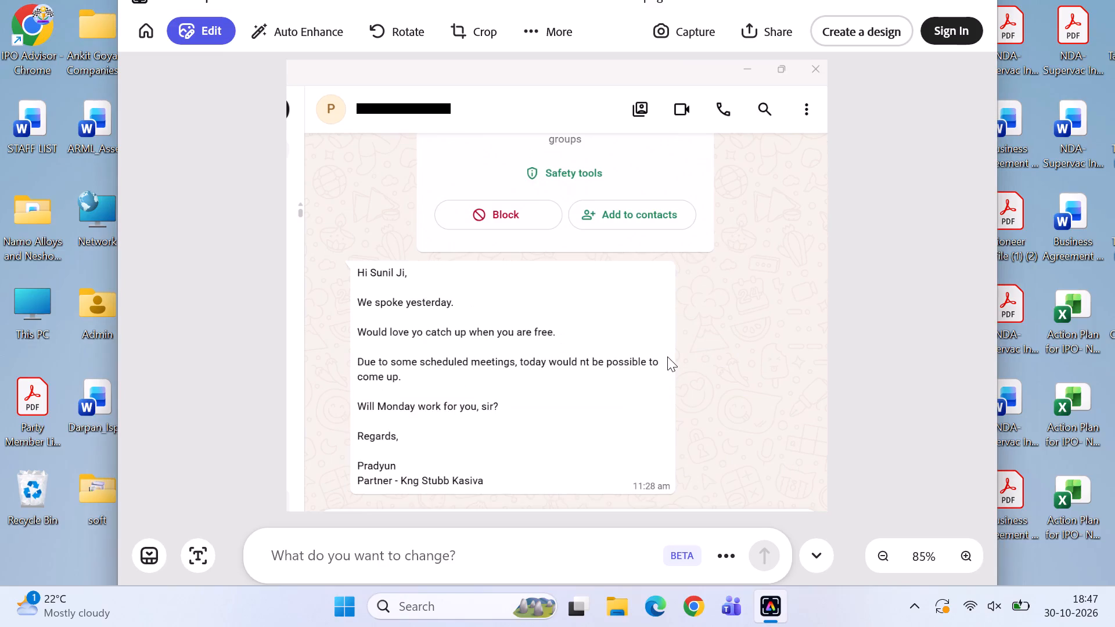
pyautogui.click(536, 26)
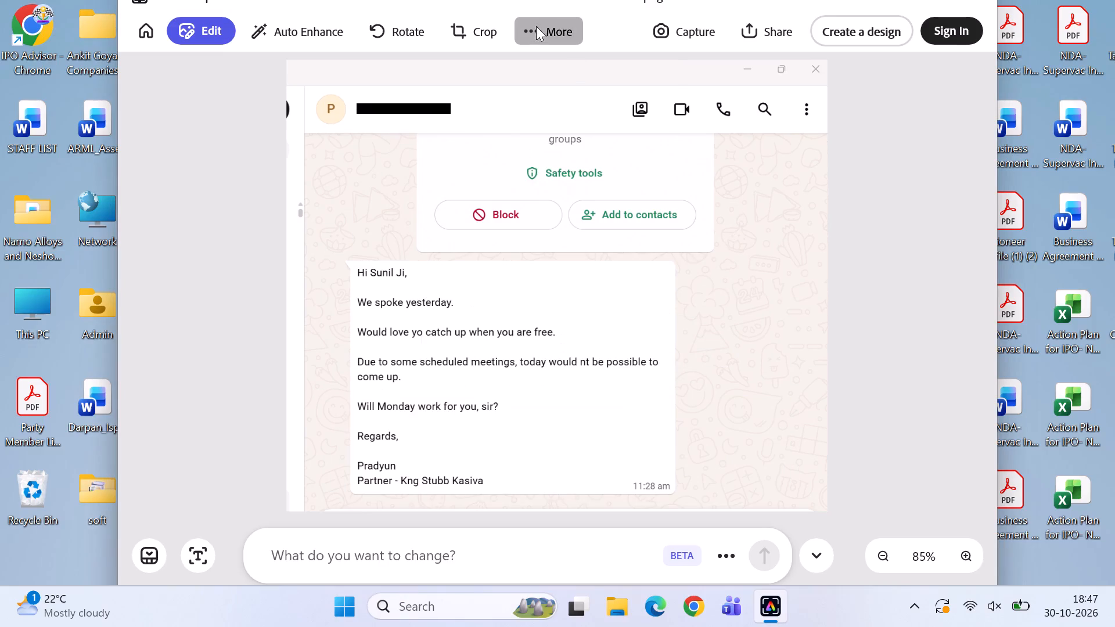
pyautogui.click(515, 456)
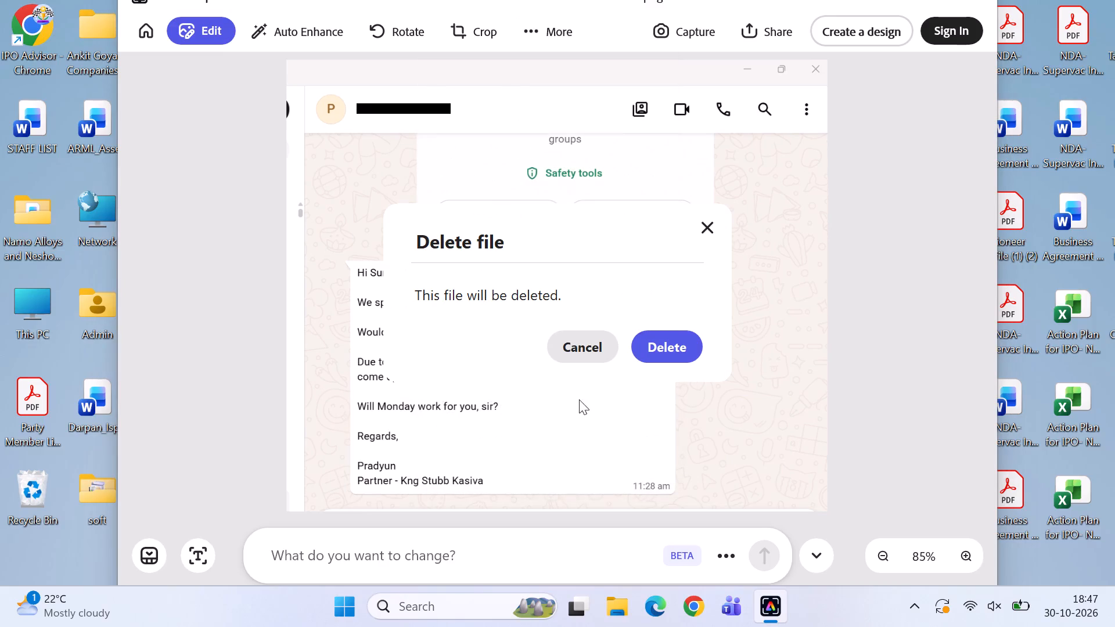
pyautogui.click(672, 344)
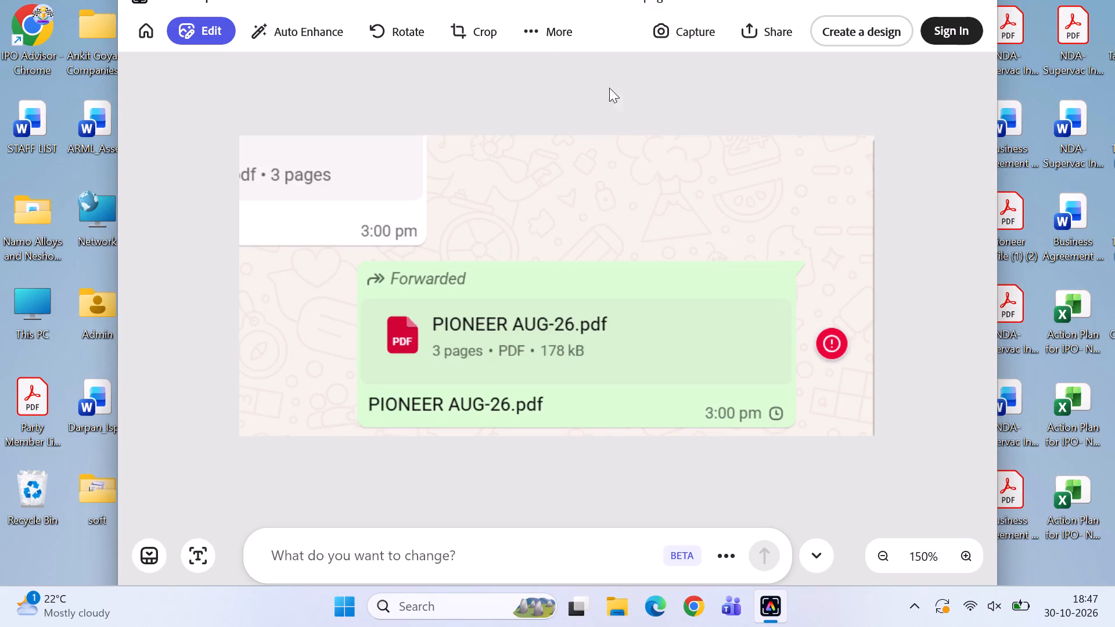
# Delete the chat screenshot showing the forwarded PIONEER AUG-26.pdf.
pyautogui.click(548, 13)
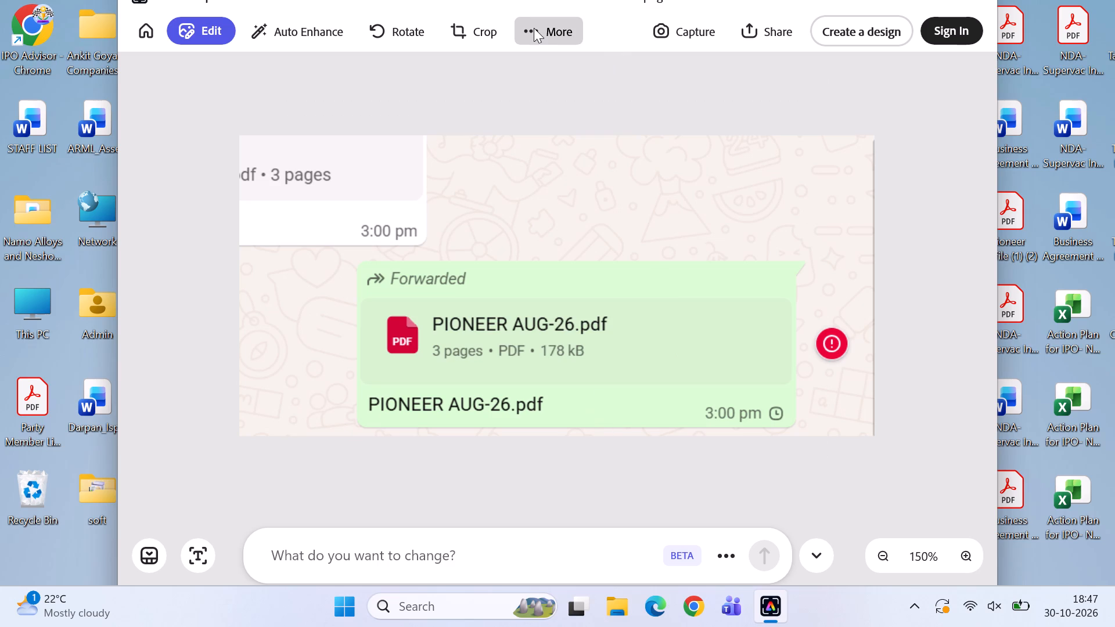
pyautogui.click(534, 28)
pyautogui.click(478, 459)
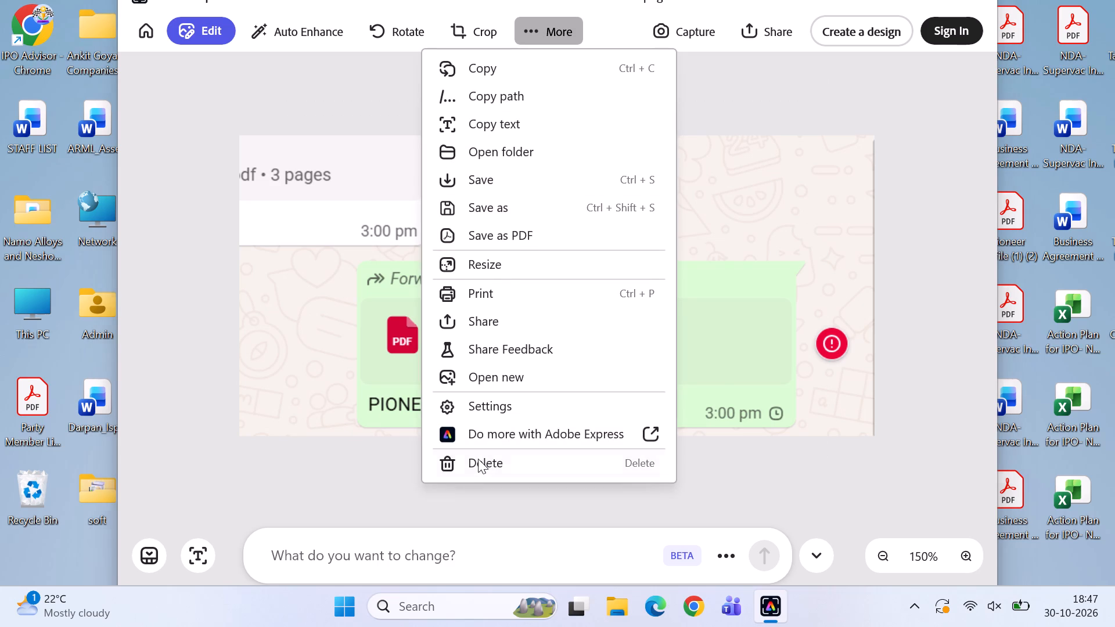
pyautogui.click(659, 341)
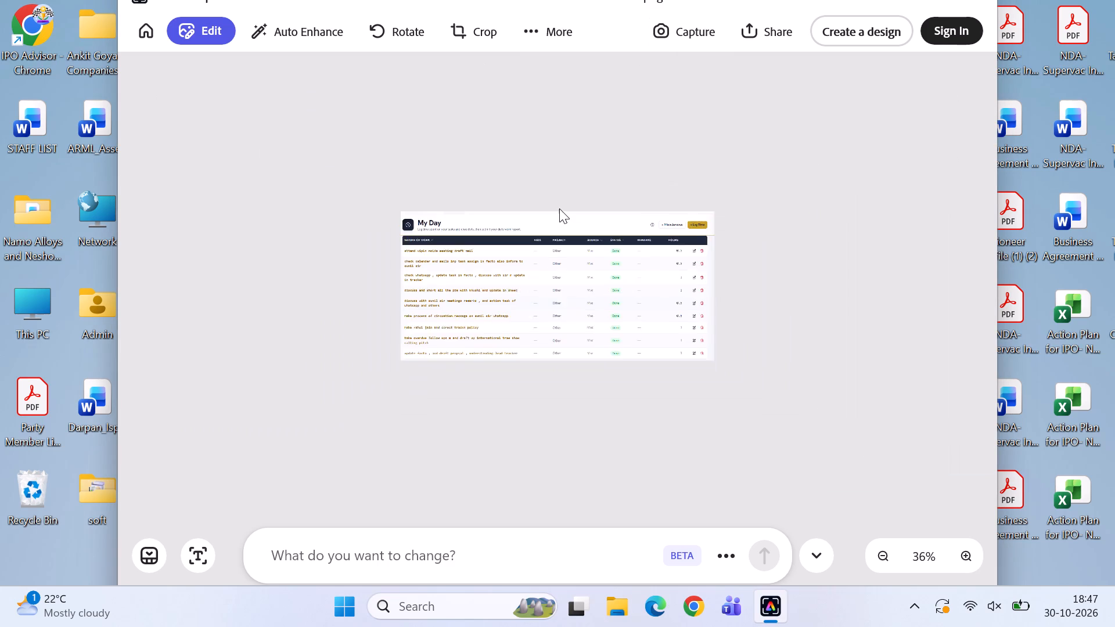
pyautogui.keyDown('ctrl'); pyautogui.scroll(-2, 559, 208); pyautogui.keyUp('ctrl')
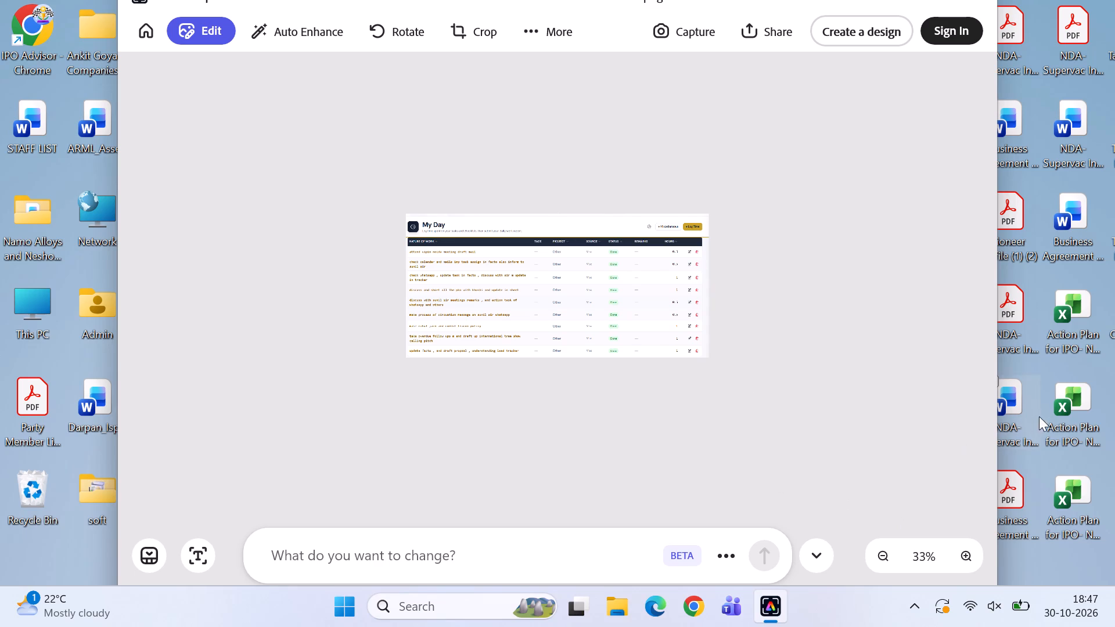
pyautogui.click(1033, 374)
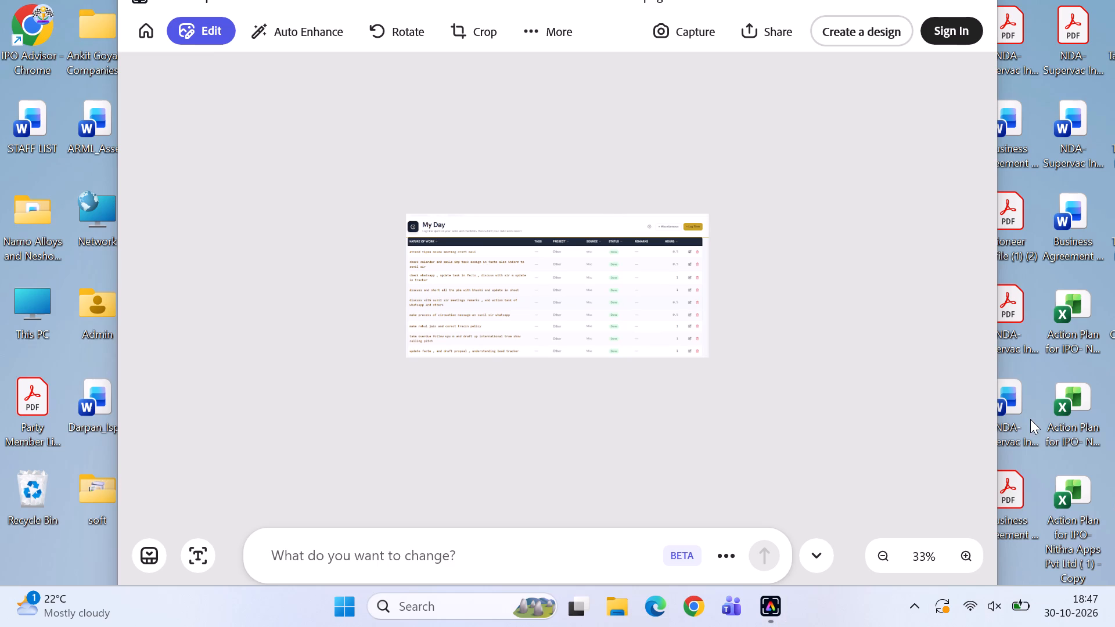
# Open the captured My Day work log image for editing.
pyautogui.click(195, 30)
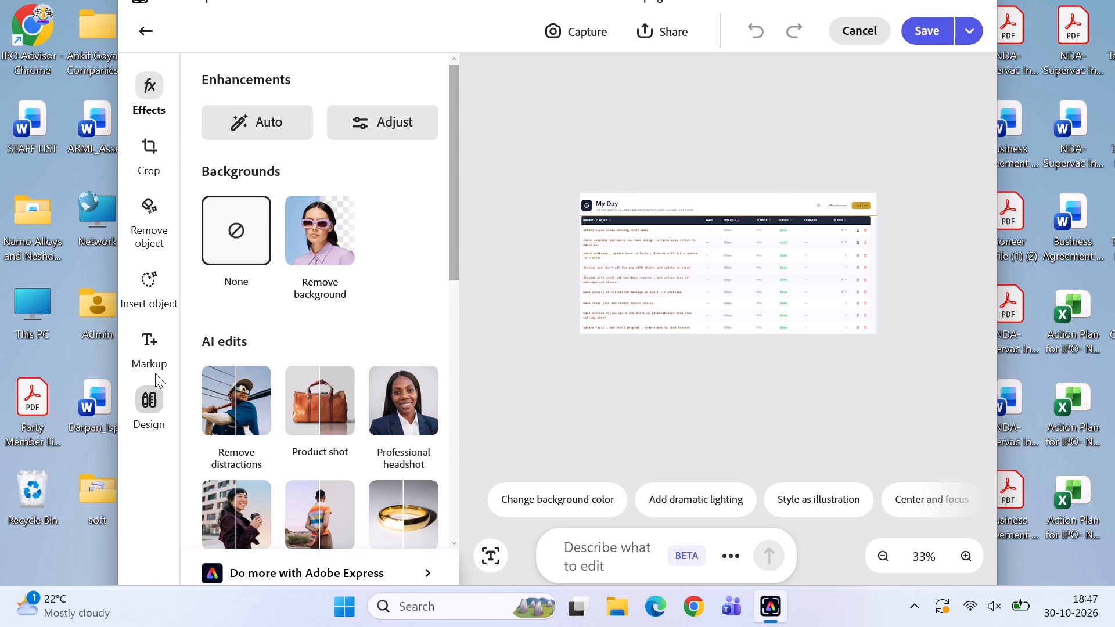
# Cancel editing of the captured My Day work log image and return to the image viewer.
pyautogui.click(75, 550)
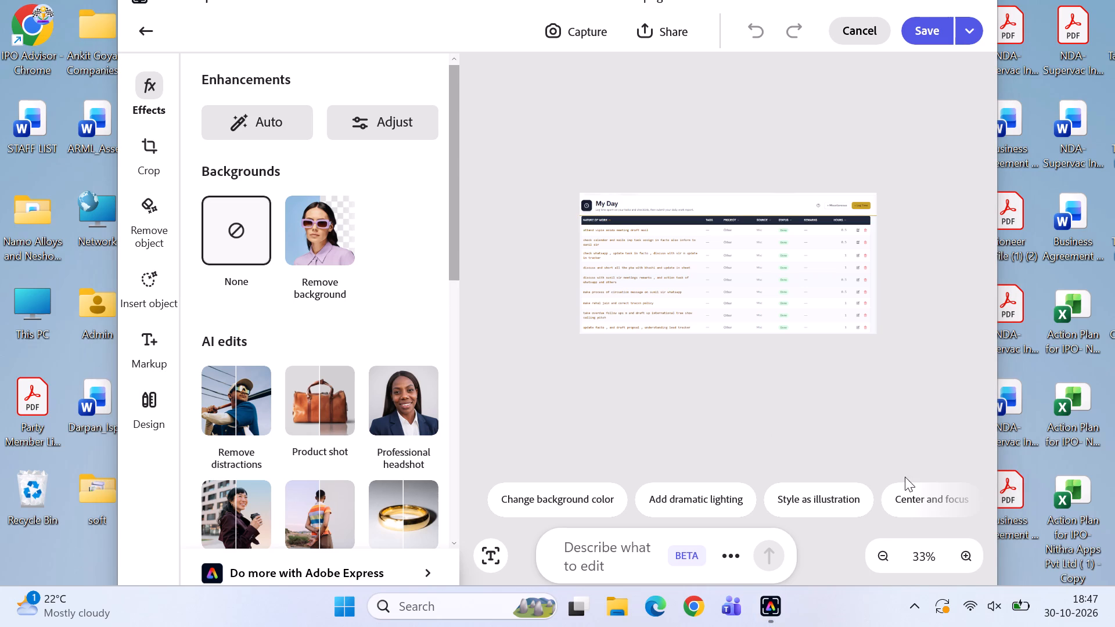
pyautogui.tripleClick(880, 565)
pyautogui.tripleClick(880, 565)
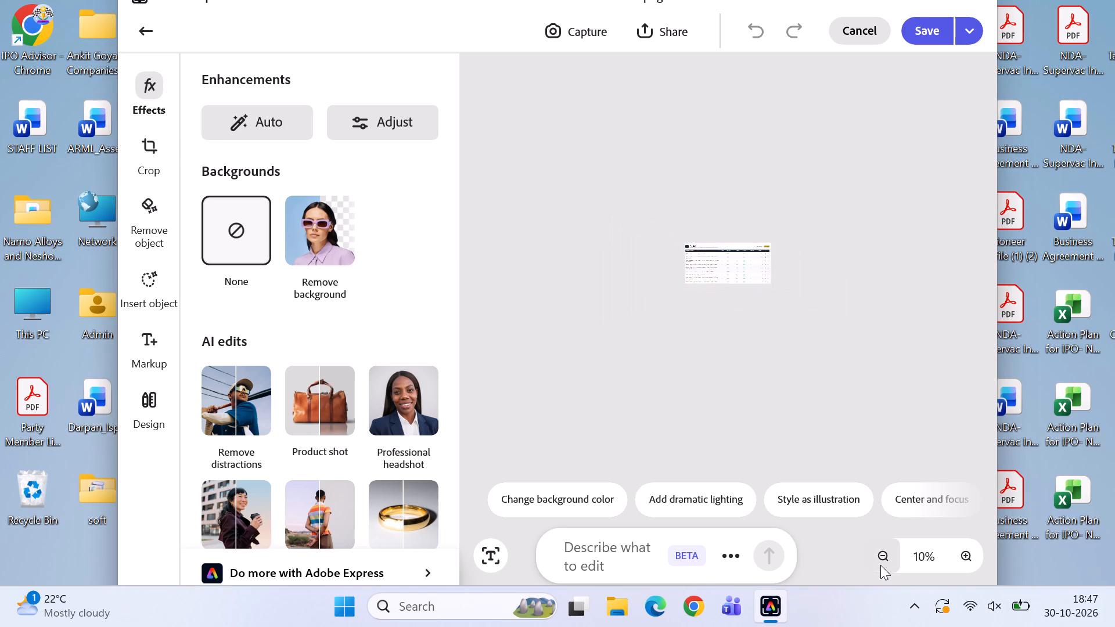
pyautogui.click(880, 565)
pyautogui.tripleClick(859, 26)
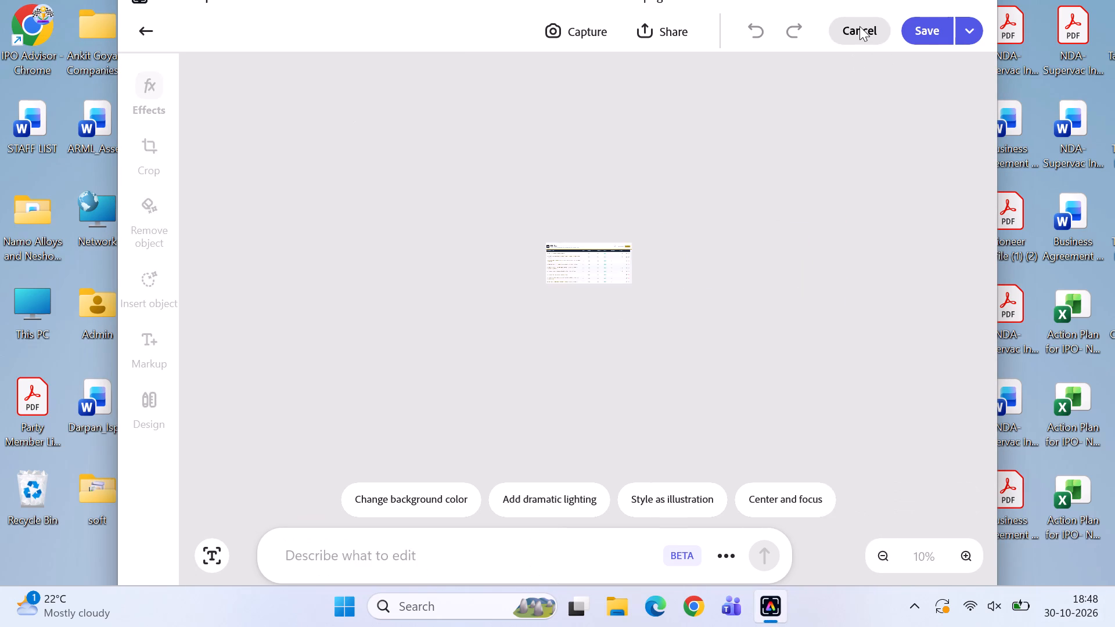
pyautogui.tripleClick(859, 26)
pyautogui.doubleClick(859, 26)
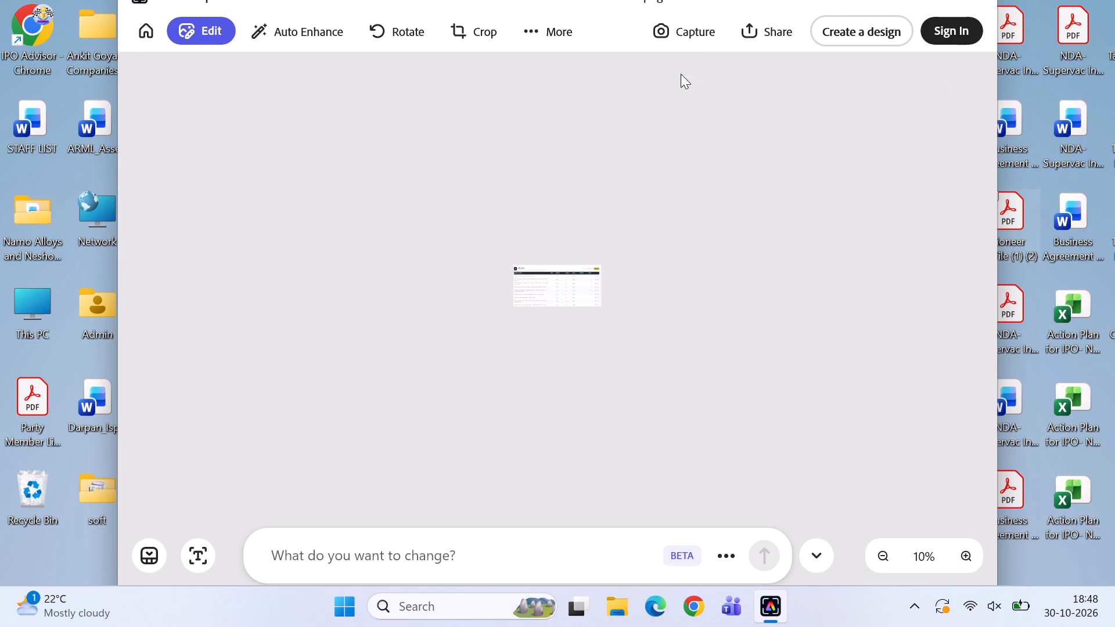
# Delete the captured My Day work log image file.
pyautogui.click(523, 28)
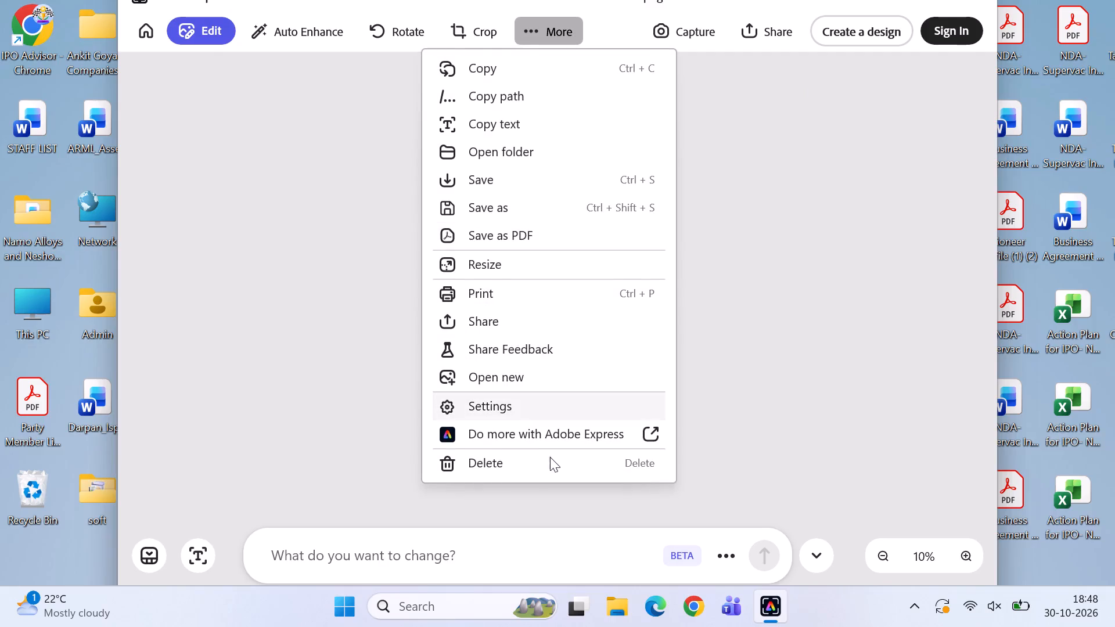
pyautogui.click(546, 453)
pyautogui.click(667, 340)
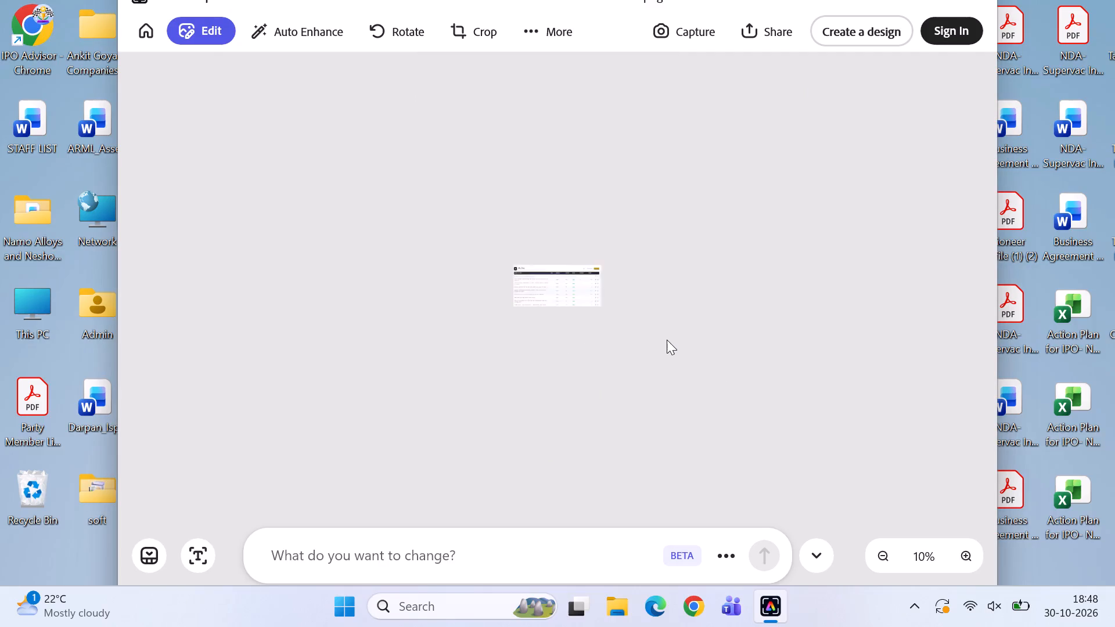
# Delete the screenshot of the chat about bhni applications and AIF.
pyautogui.click(541, 38)
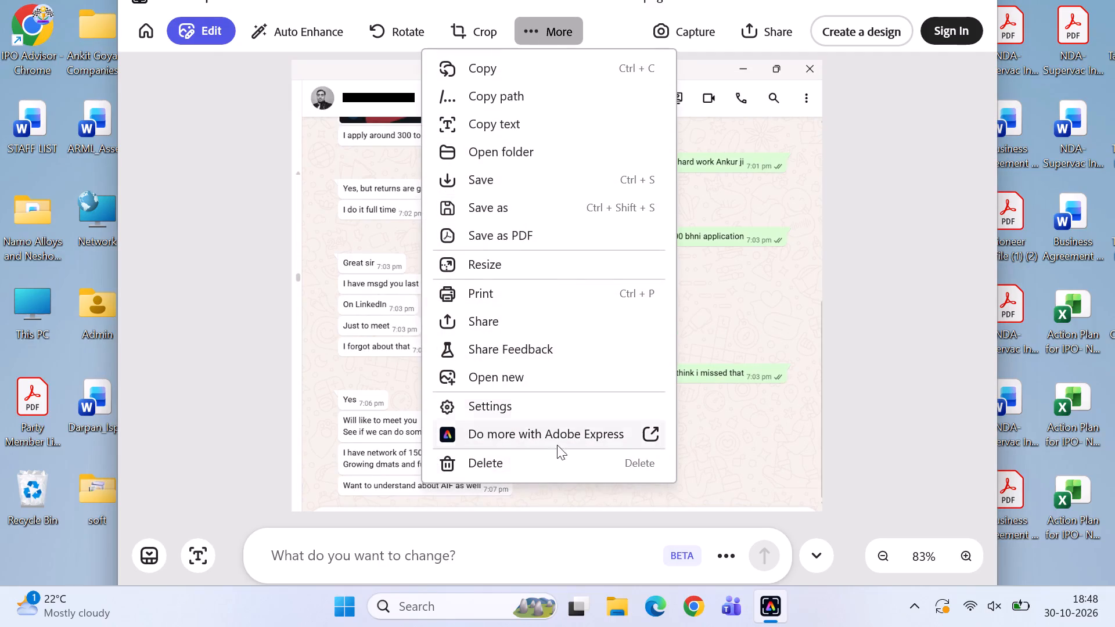
pyautogui.click(528, 464)
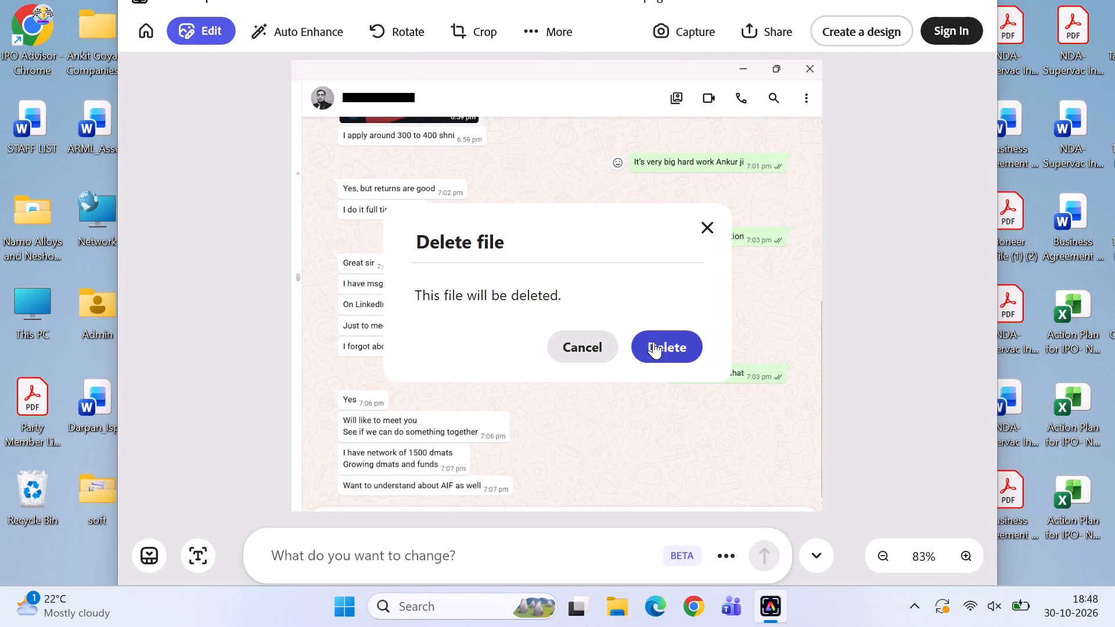
pyautogui.click(653, 341)
# Delete the screenshot of the eight-row work entries table that ends with "update facto".
pyautogui.click(538, 33)
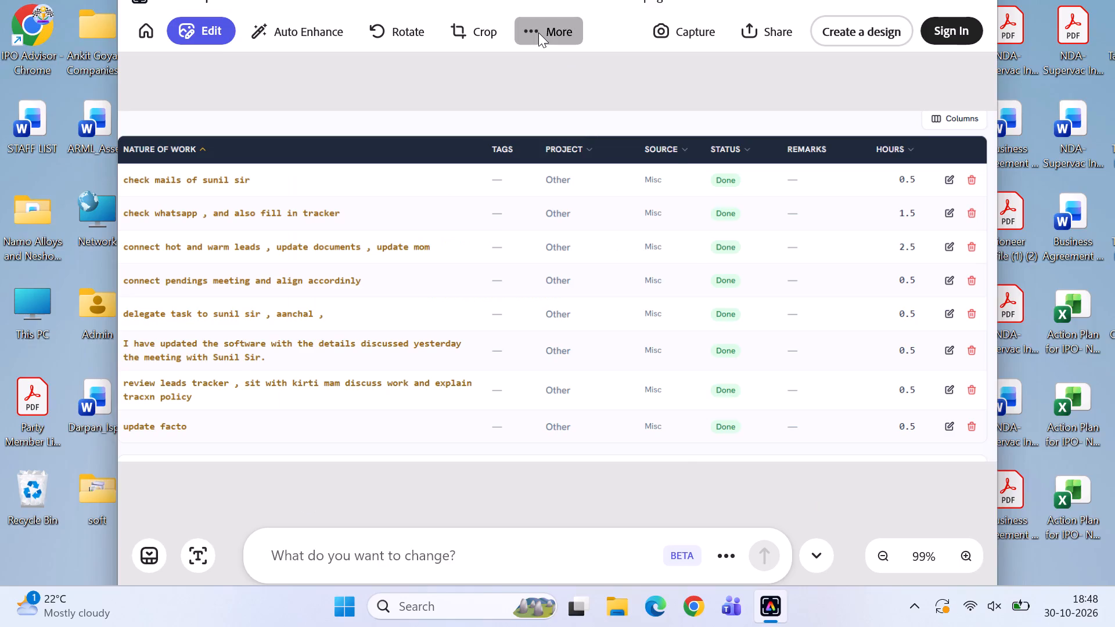
pyautogui.click(545, 457)
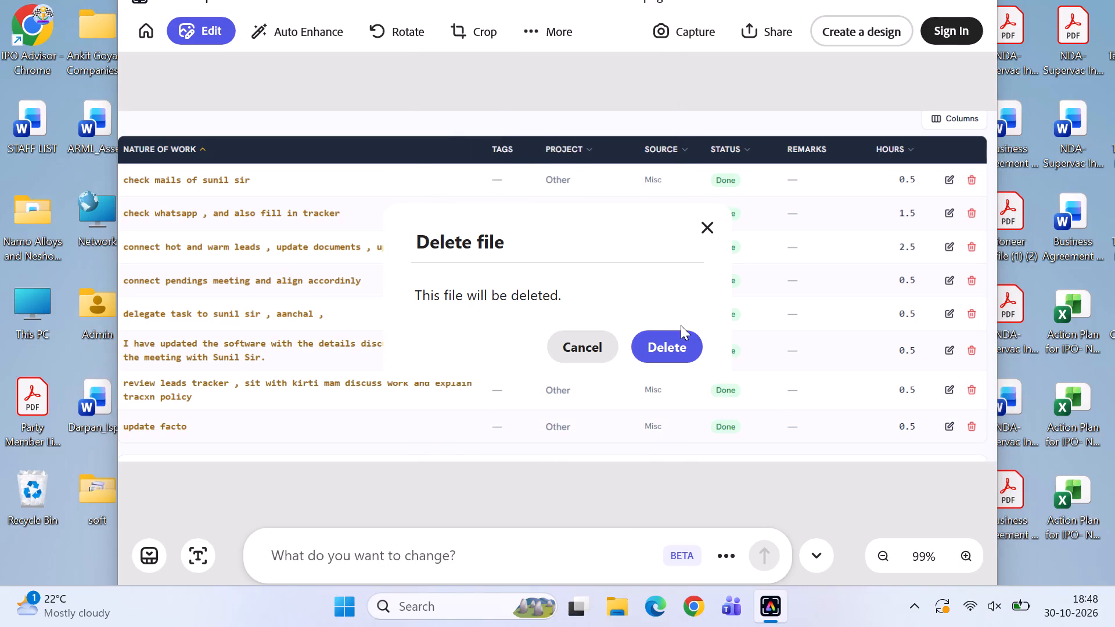
pyautogui.click(696, 337)
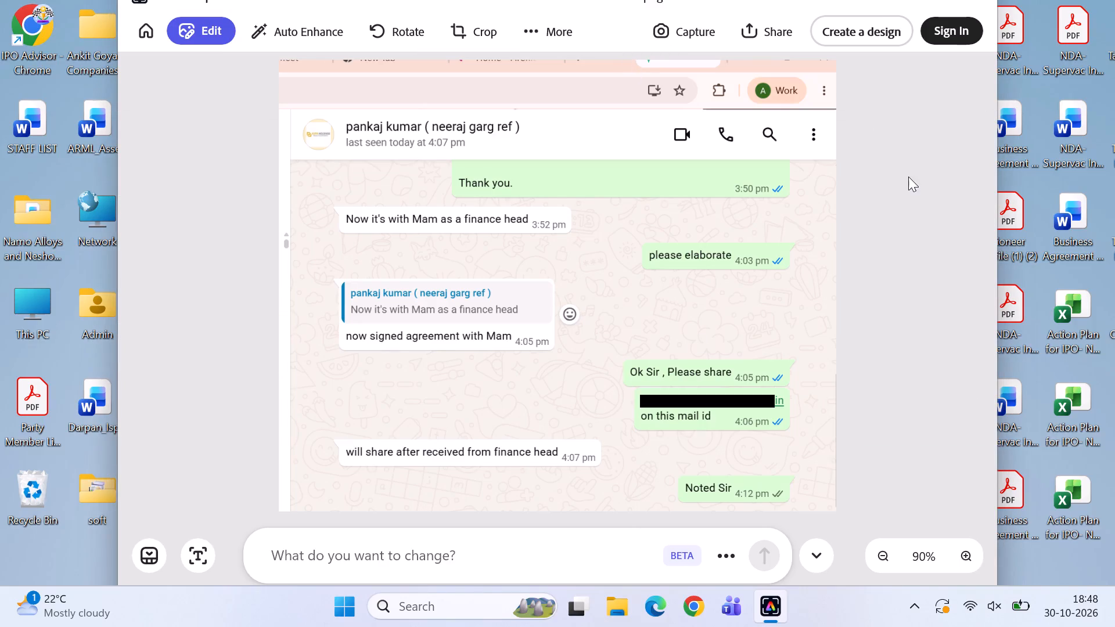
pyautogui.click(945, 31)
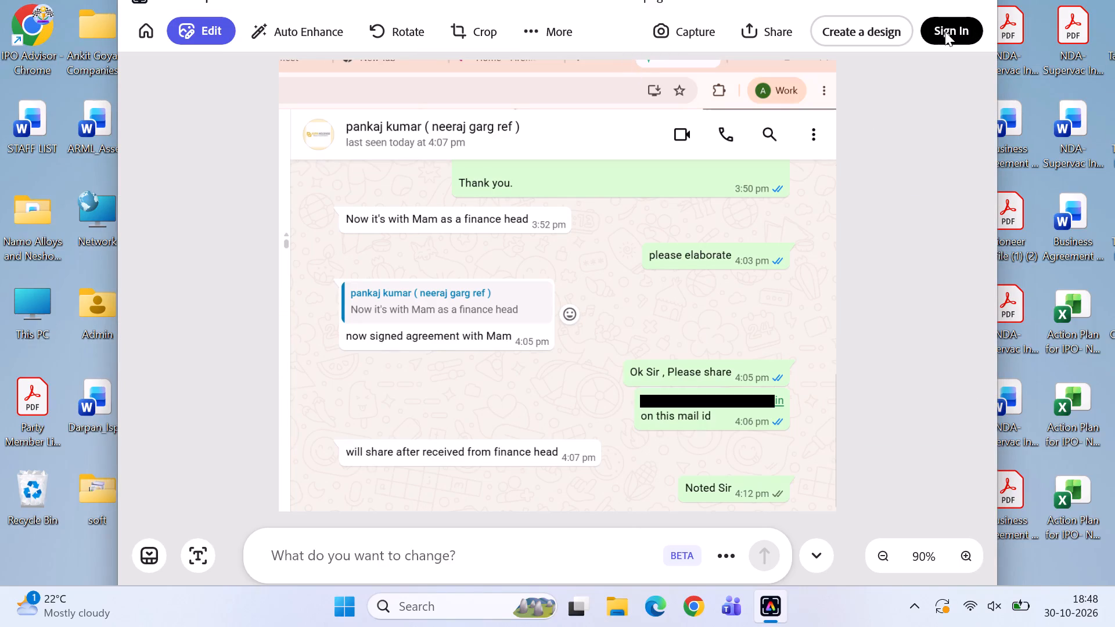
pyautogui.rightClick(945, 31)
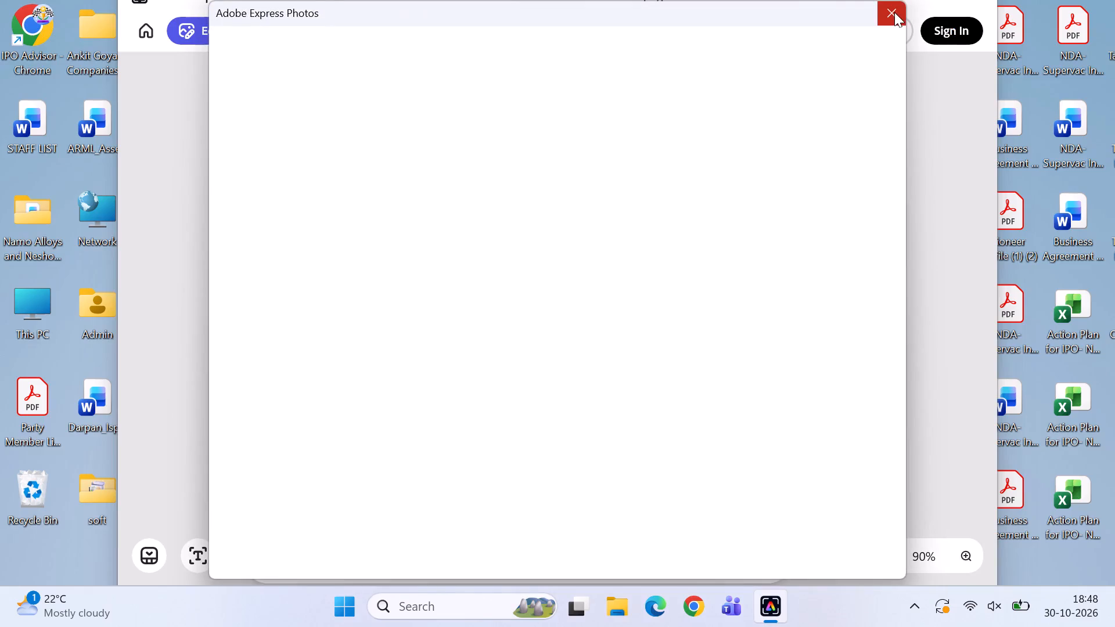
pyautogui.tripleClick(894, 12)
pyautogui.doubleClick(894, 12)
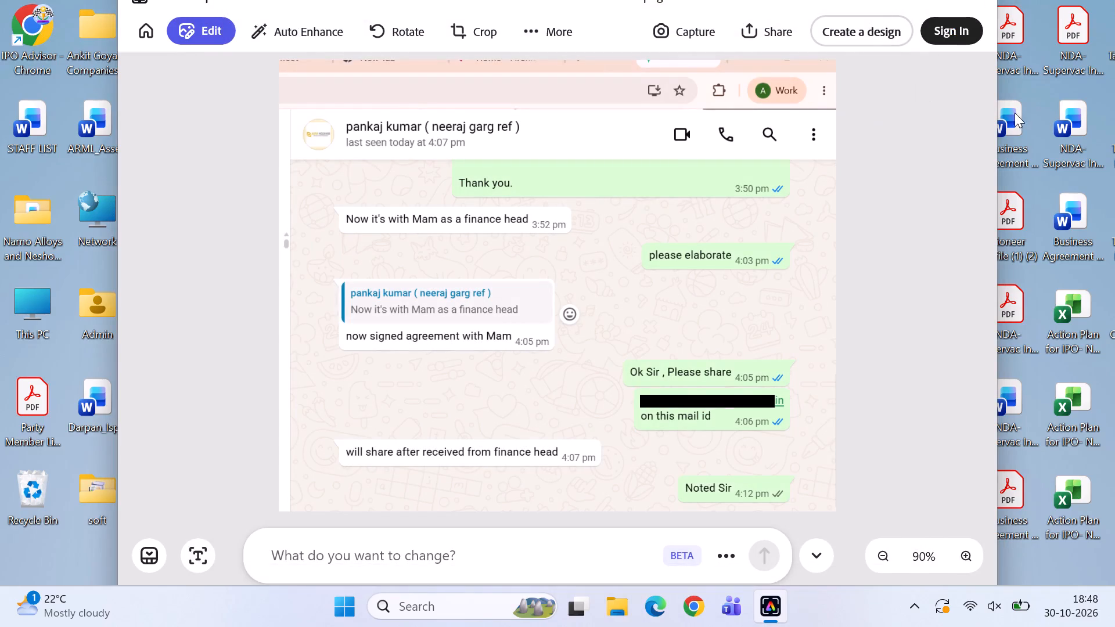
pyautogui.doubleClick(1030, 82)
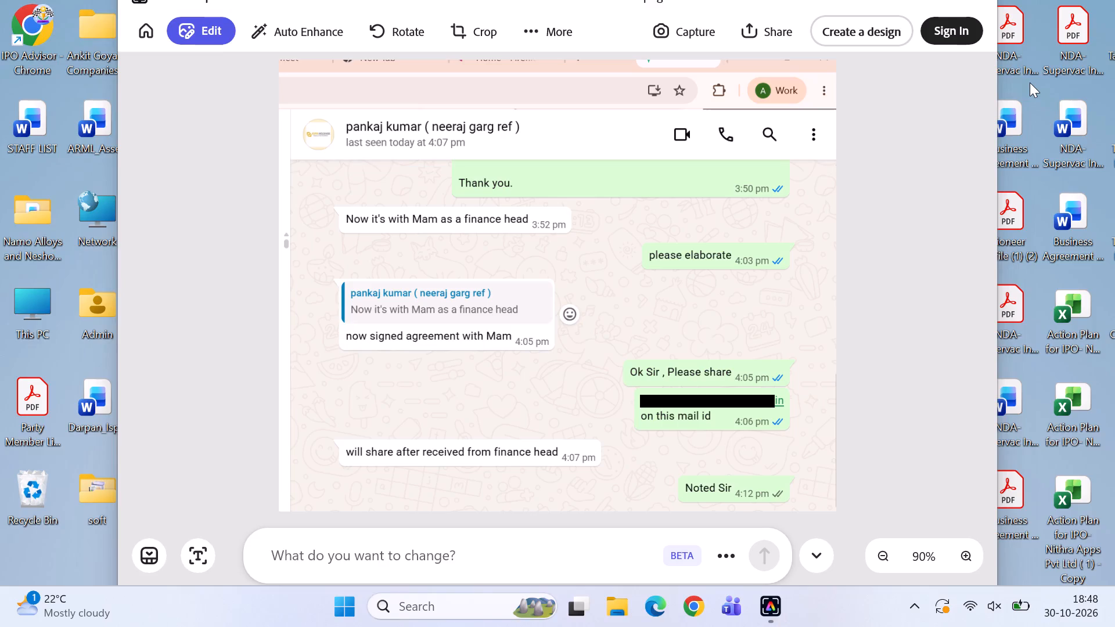
# Close the Adobe Express Photos viewer and the Chrome profile chooser to get back to the desktop.
pyautogui.click(696, 598)
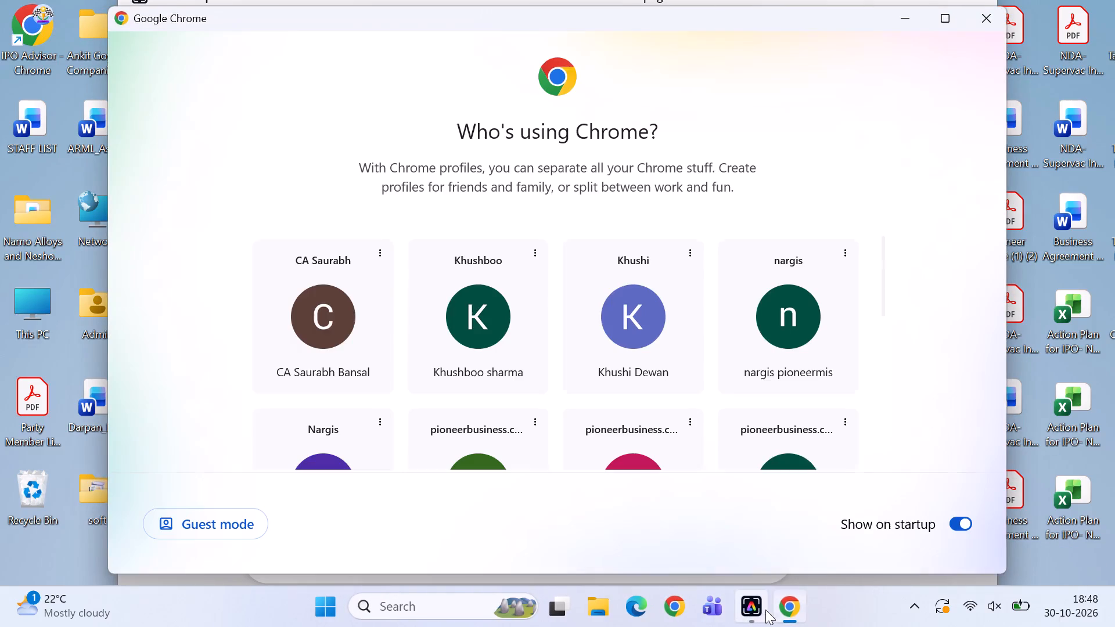
pyautogui.click(746, 610)
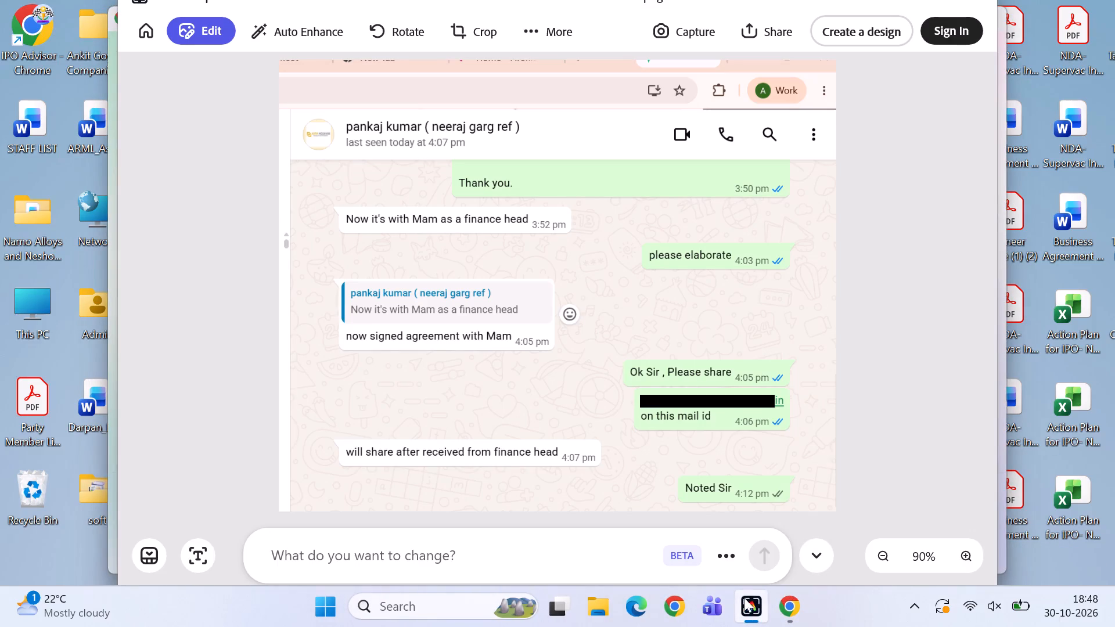
pyautogui.click(809, 452)
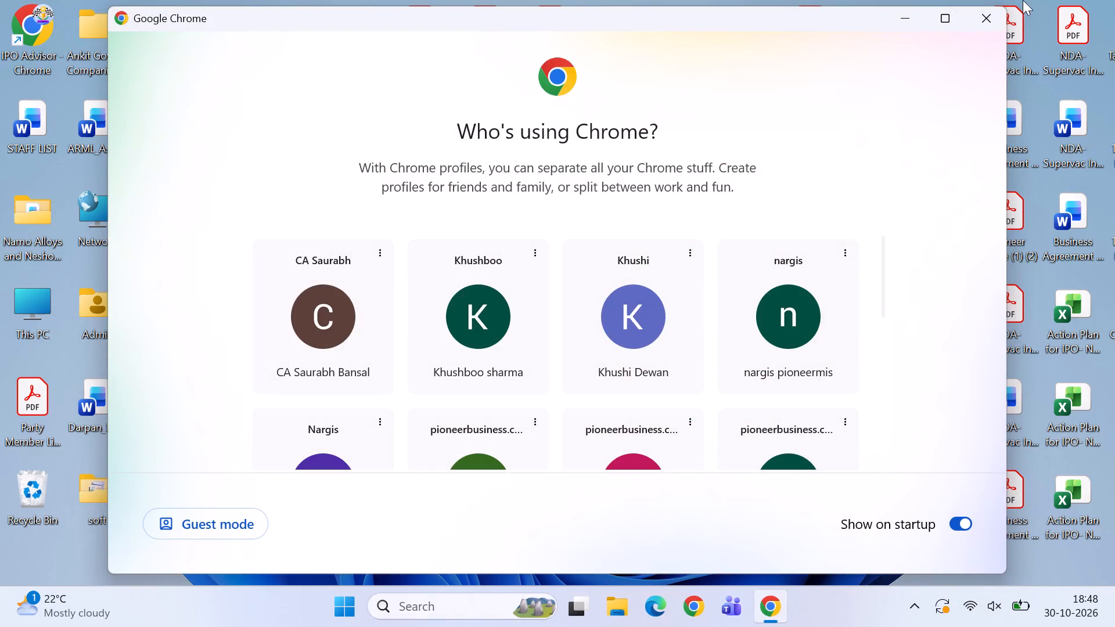
pyautogui.click(981, 21)
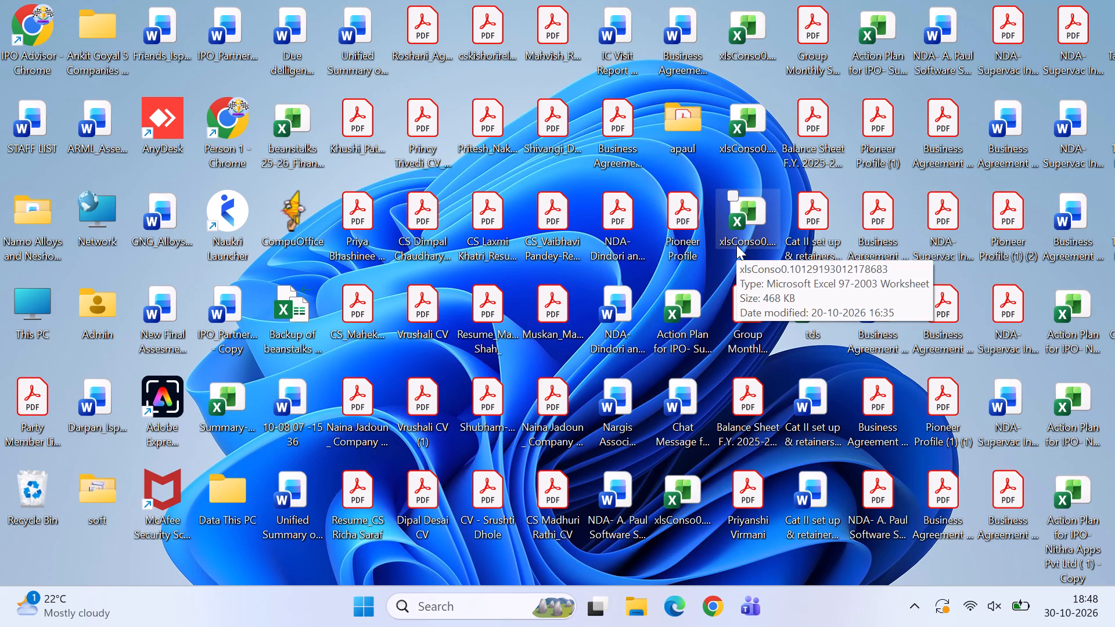
# Open the Shut Down Windows dialog from the desktop.
pyautogui.hotkey('alt', 'F4')
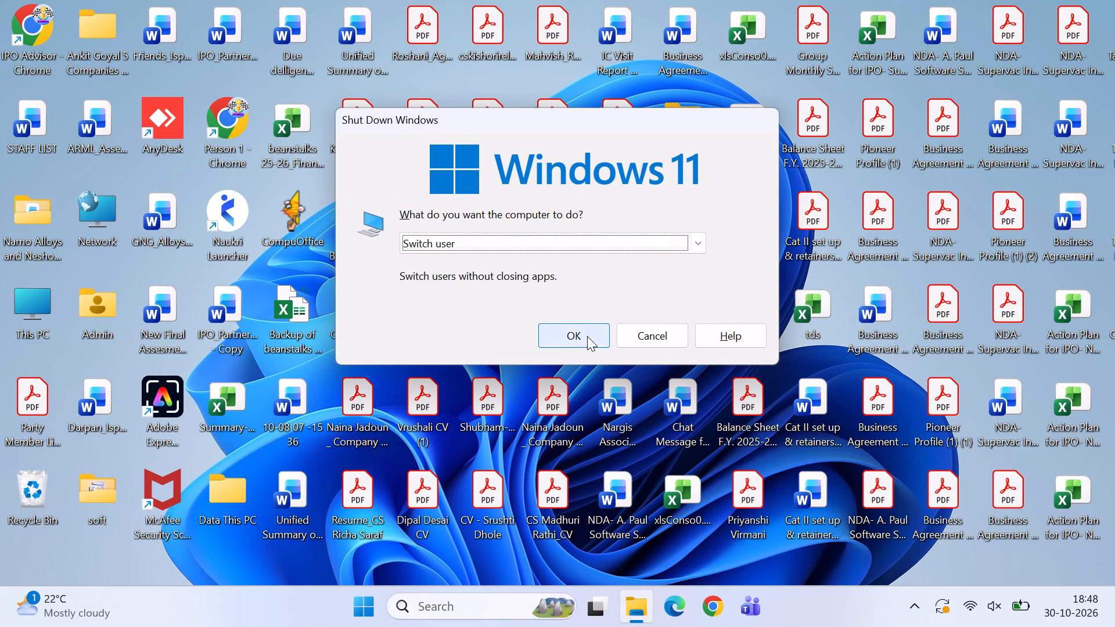